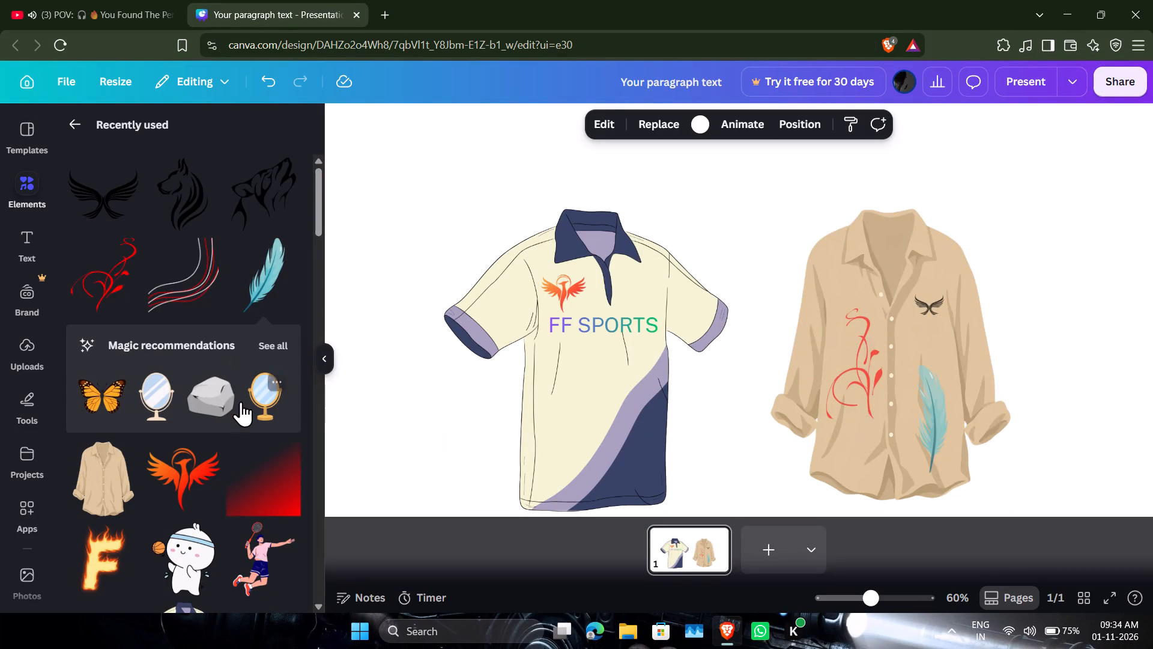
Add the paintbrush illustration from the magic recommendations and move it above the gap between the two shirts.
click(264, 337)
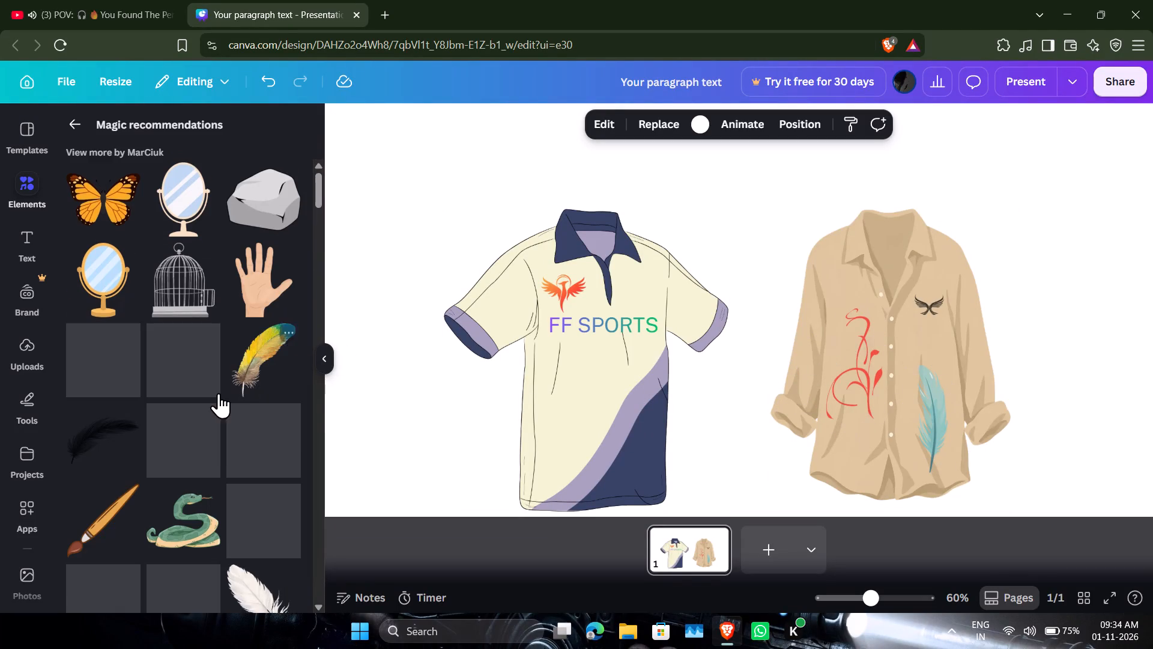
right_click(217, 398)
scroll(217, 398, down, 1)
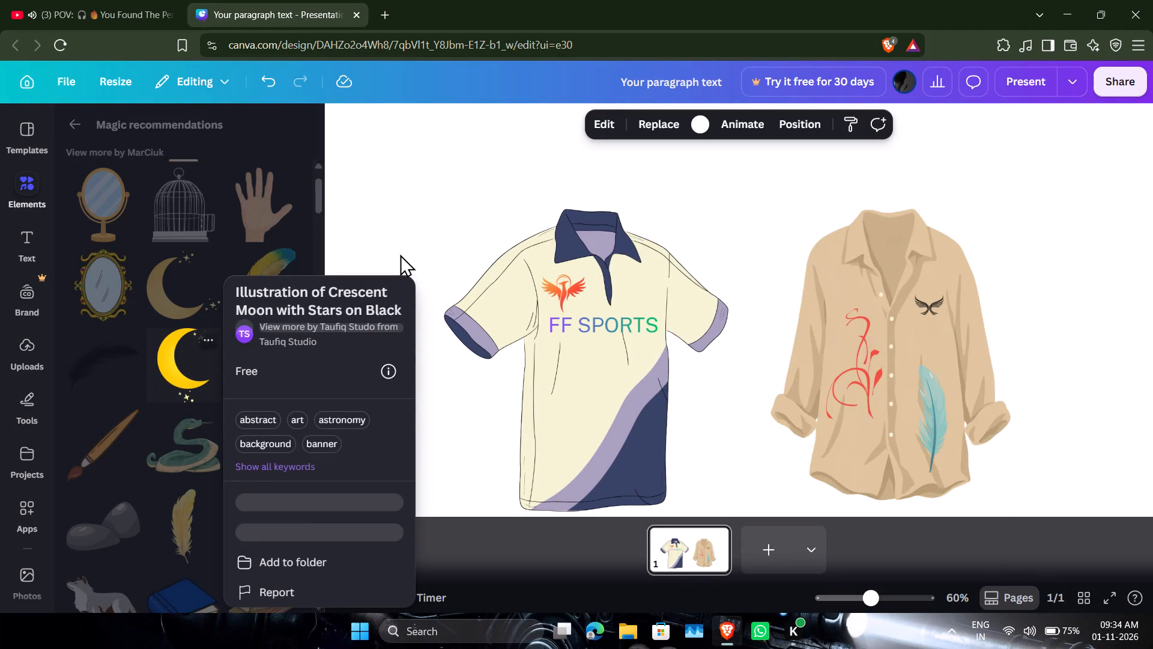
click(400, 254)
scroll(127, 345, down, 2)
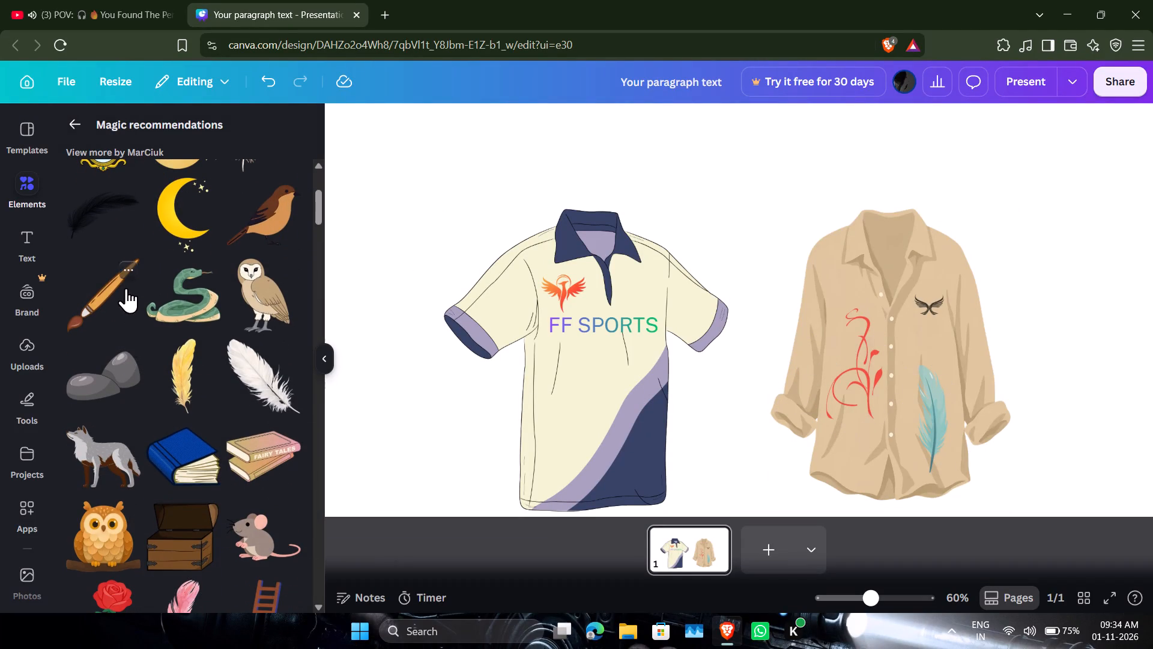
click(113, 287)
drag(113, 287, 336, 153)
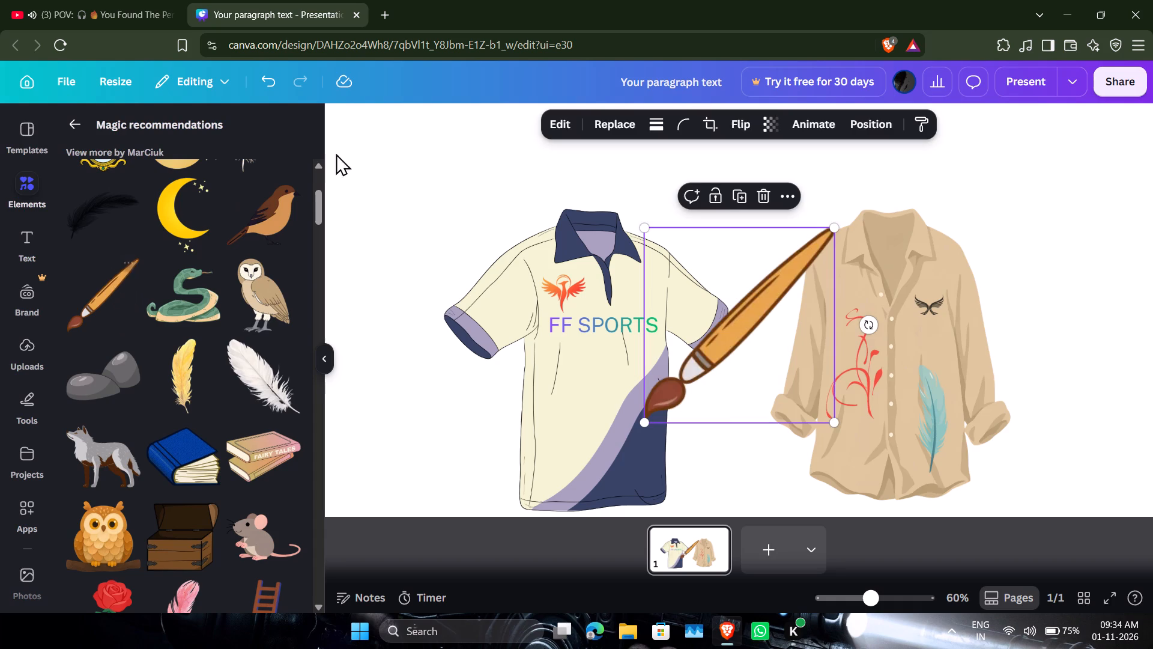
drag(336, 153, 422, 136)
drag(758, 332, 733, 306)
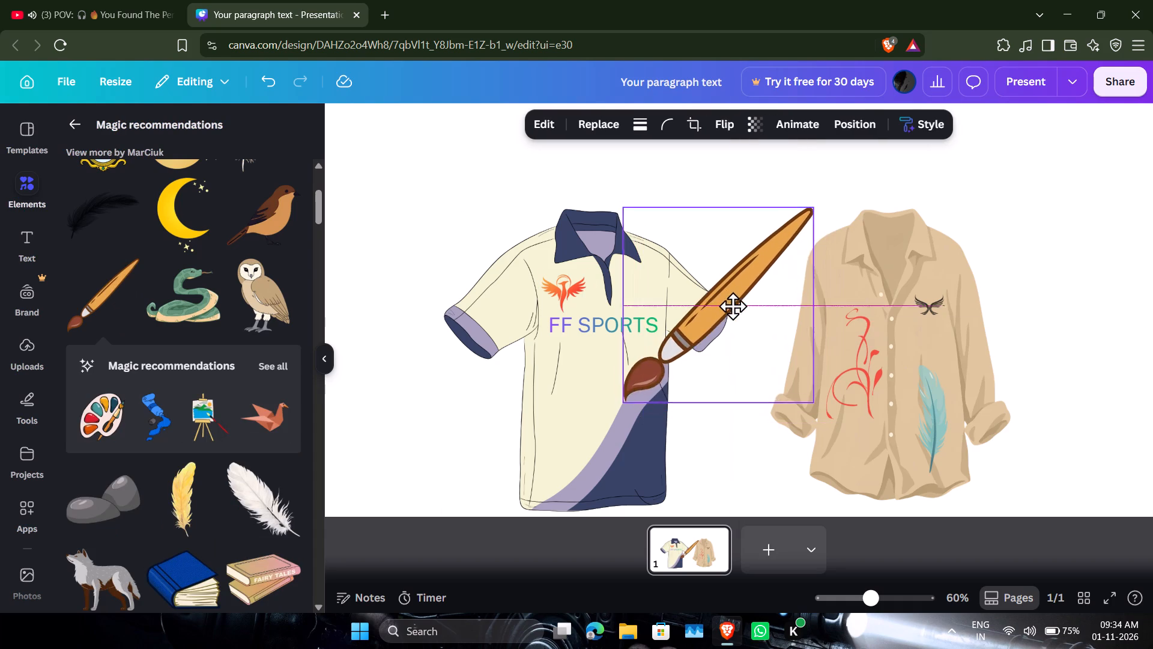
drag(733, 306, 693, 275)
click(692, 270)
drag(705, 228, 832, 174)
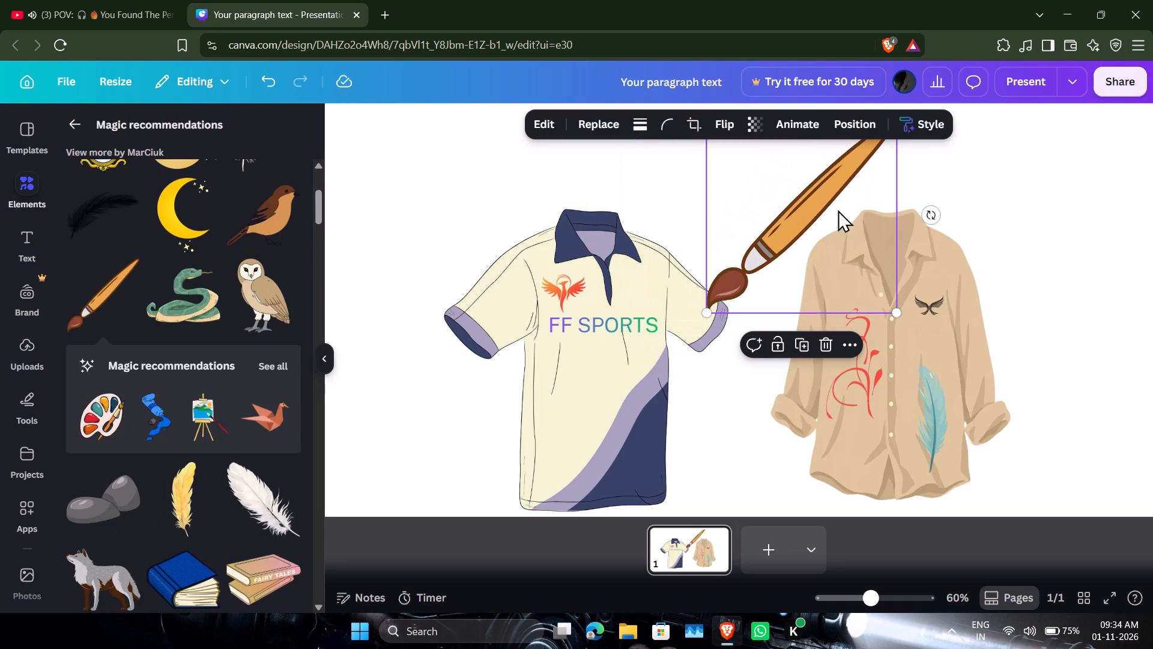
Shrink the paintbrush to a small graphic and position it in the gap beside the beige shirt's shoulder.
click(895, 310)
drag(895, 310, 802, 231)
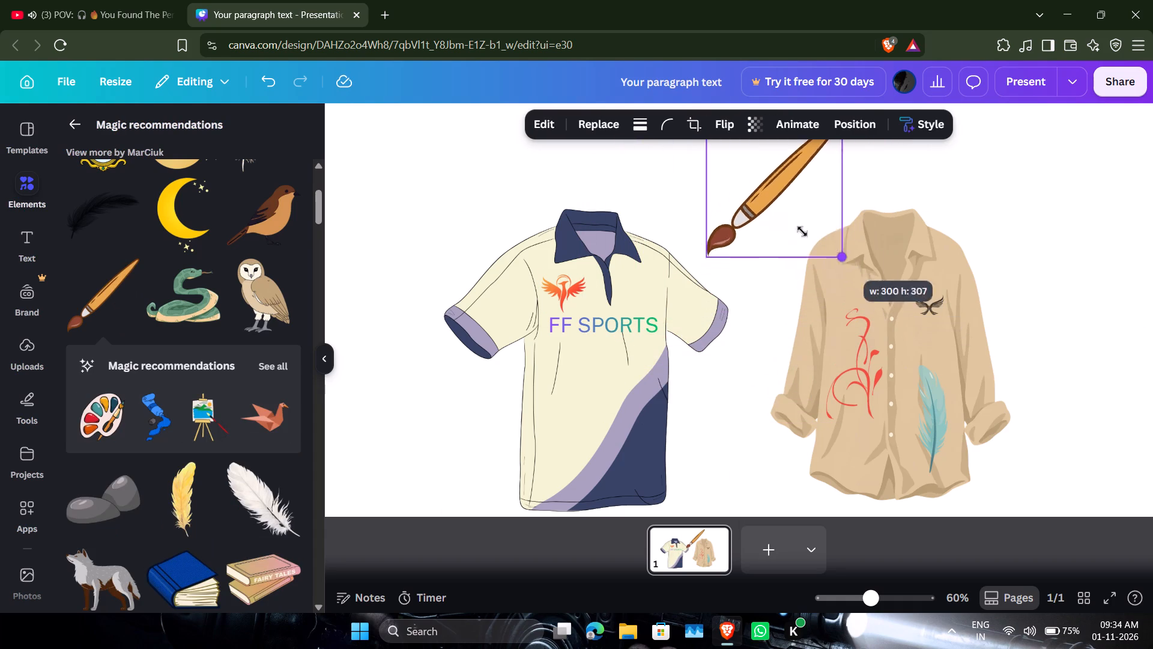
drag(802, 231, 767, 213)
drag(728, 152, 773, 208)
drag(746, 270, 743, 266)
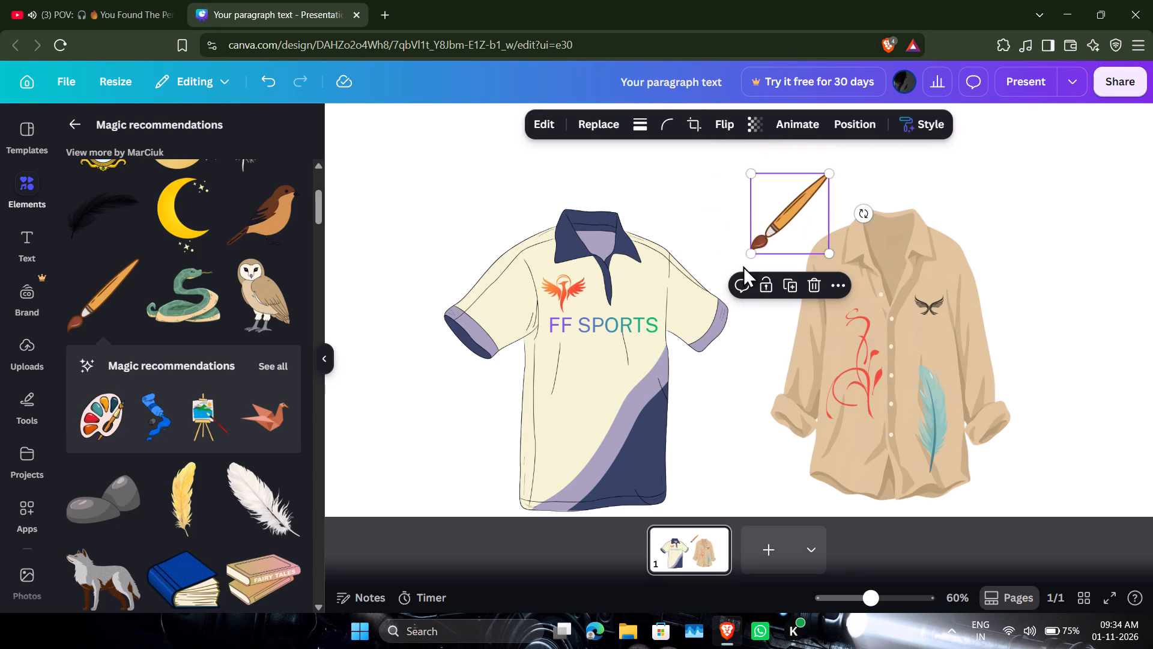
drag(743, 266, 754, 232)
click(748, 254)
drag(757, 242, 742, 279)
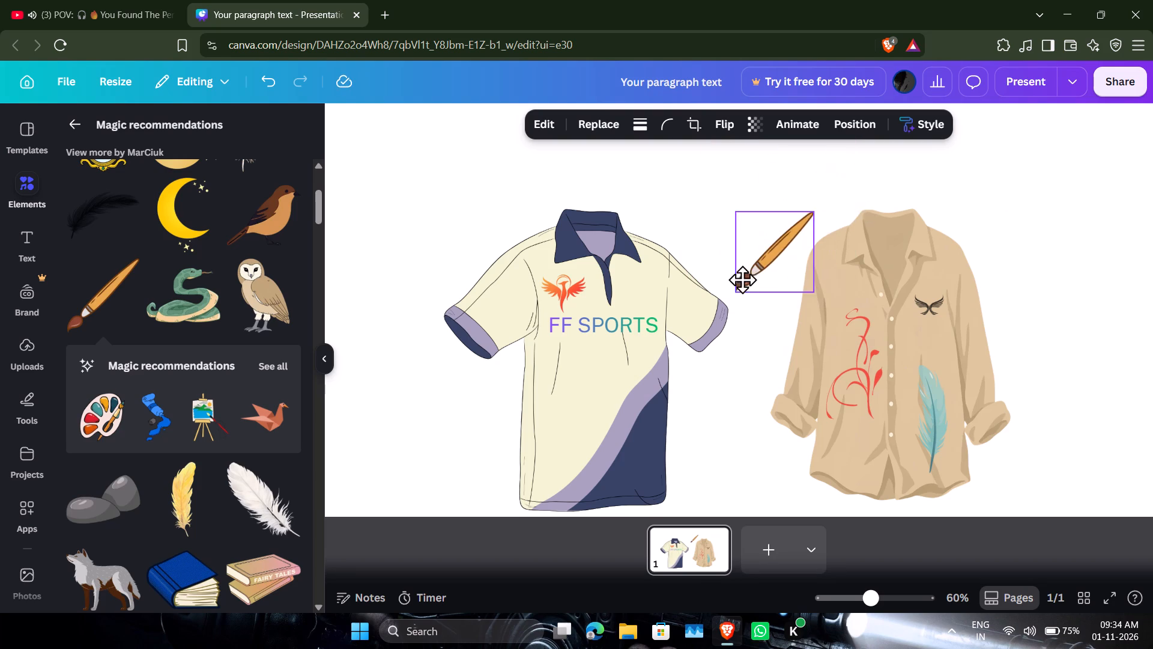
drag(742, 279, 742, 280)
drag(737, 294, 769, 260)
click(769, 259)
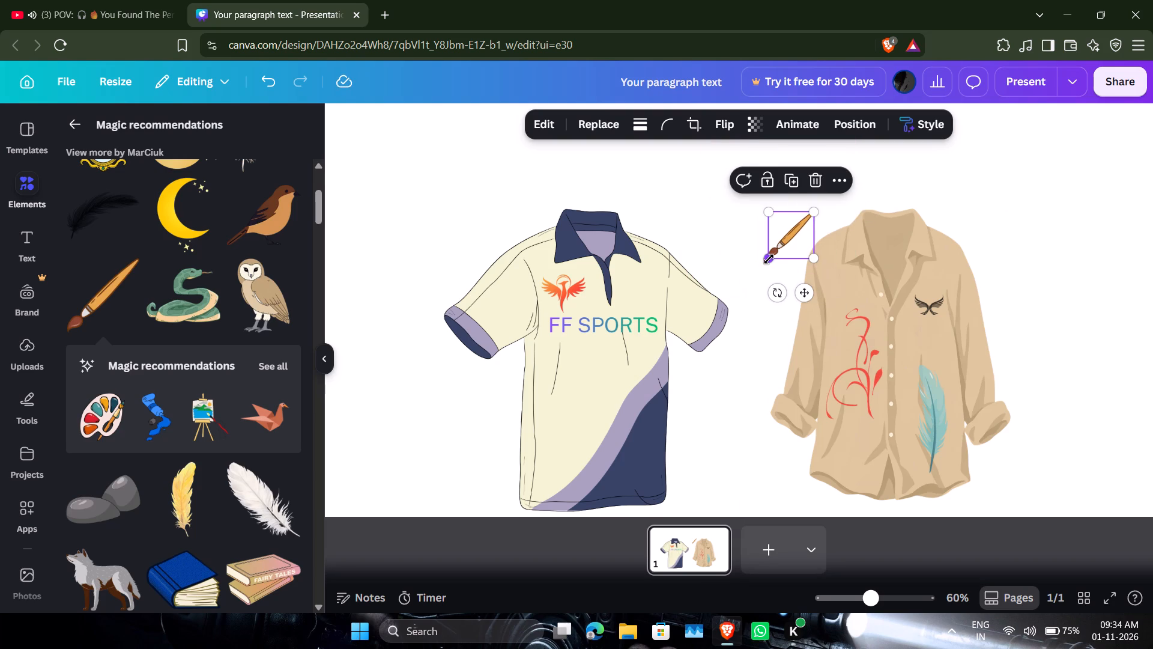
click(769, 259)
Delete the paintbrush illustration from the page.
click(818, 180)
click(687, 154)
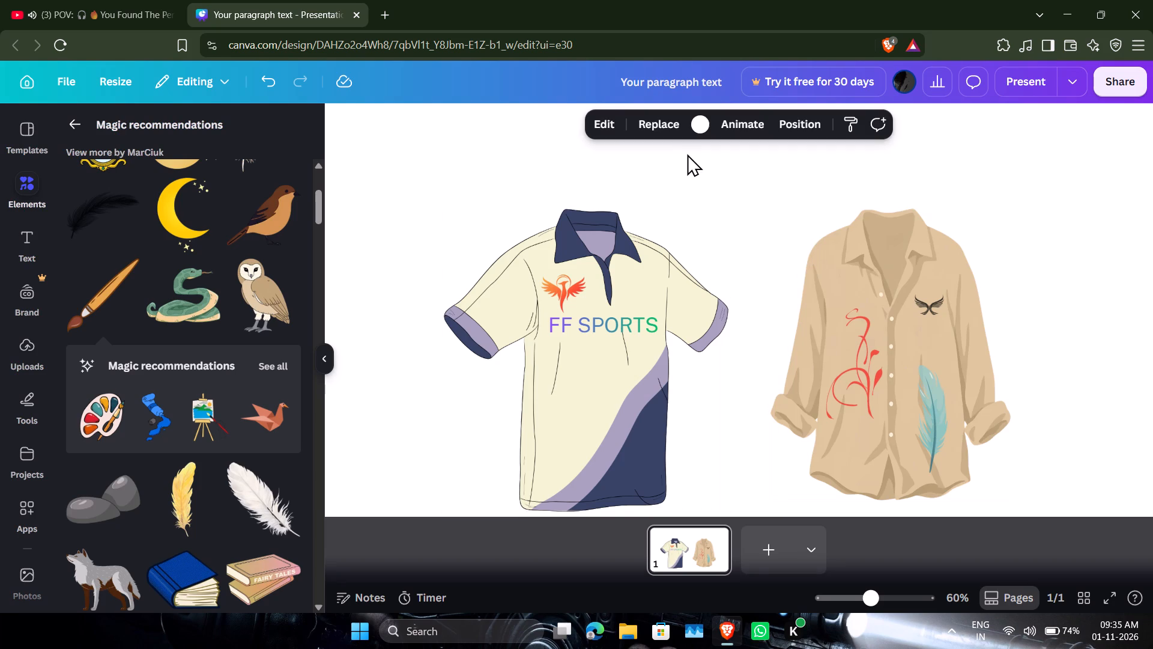
Move the polo shirt graphic to the page's upper-left corner, collapsing the element library to expose the whole page.
drag(618, 482, 494, 420)
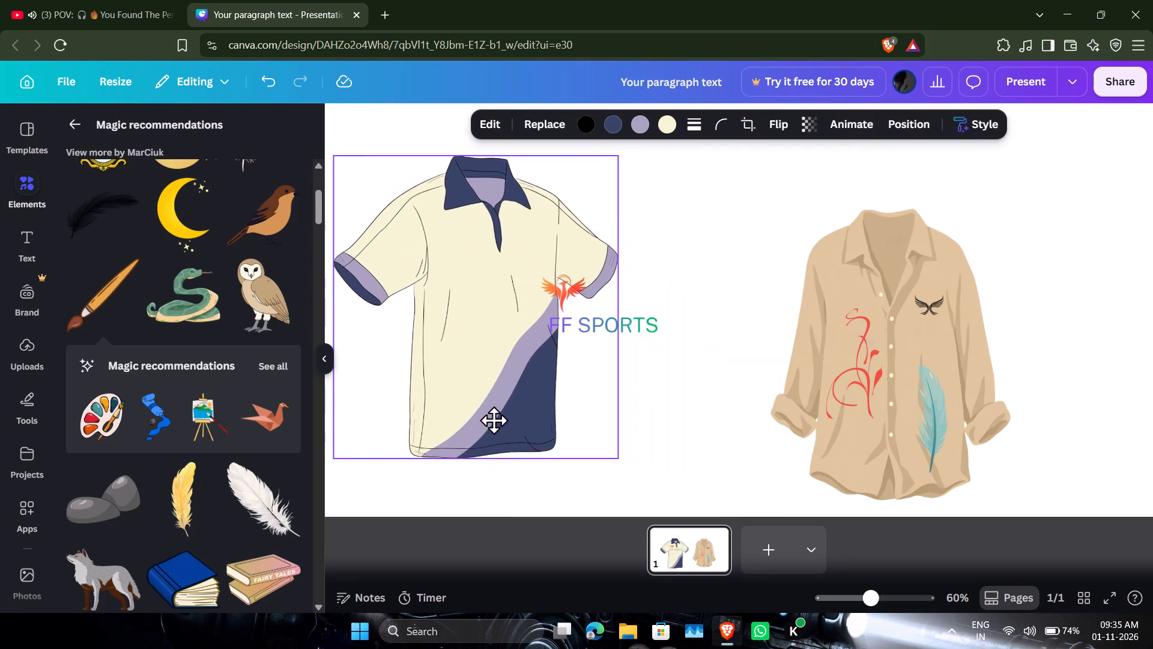
drag(494, 420, 488, 413)
double_click(70, 127)
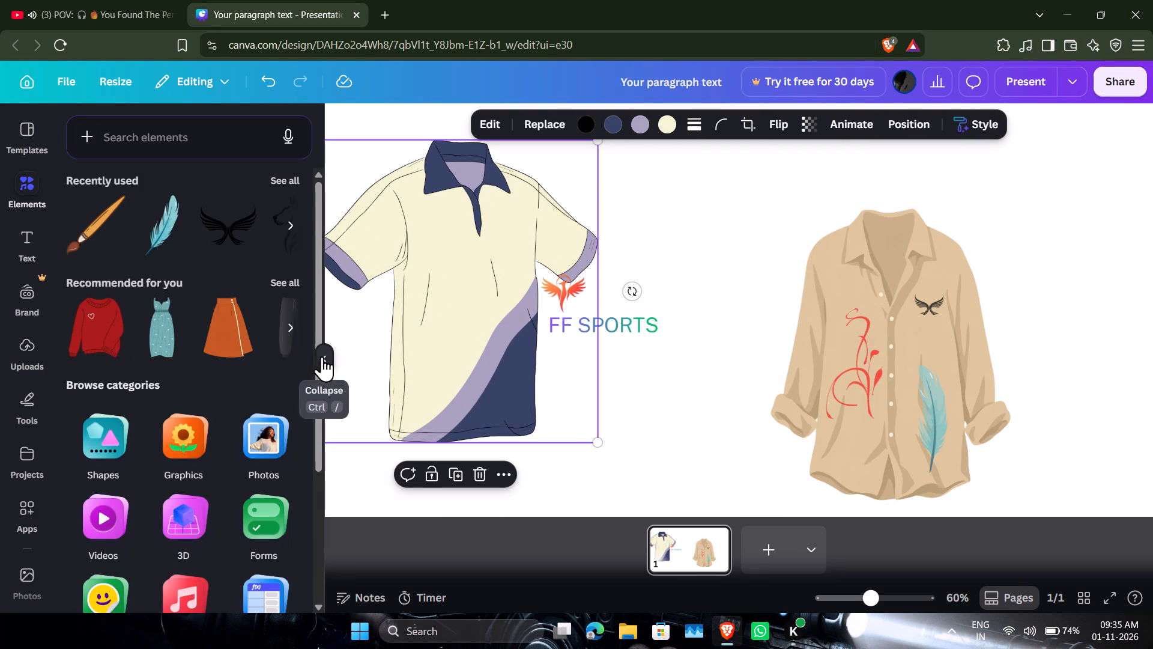
drag(322, 356, 211, 364)
drag(327, 352, 295, 353)
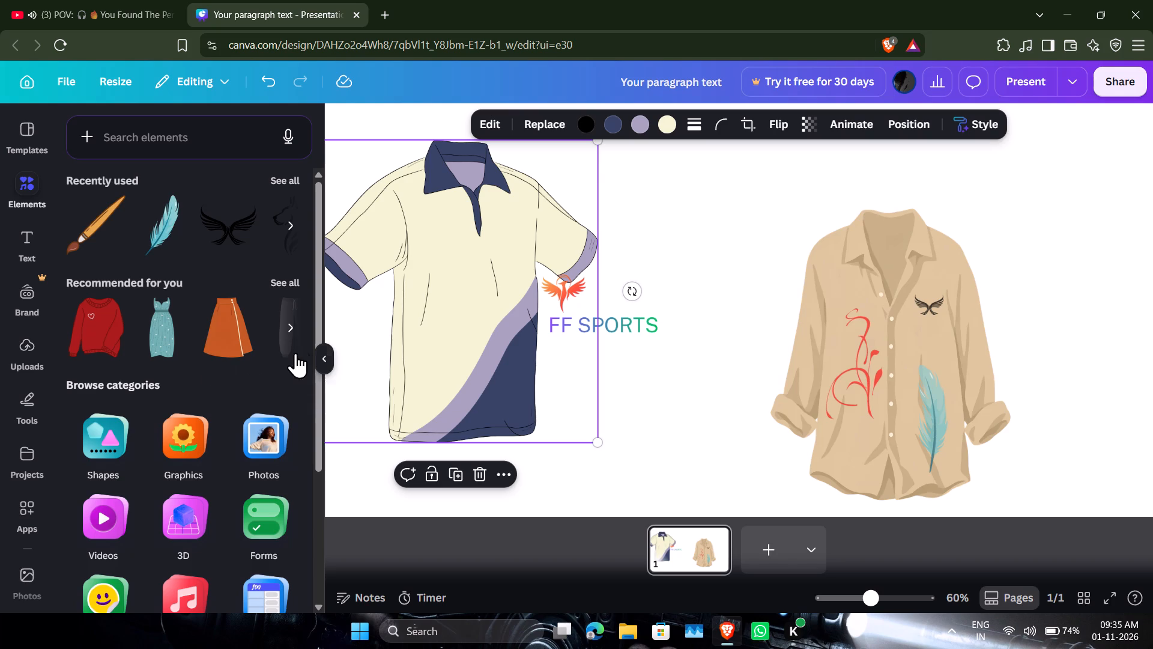
drag(295, 353, 284, 346)
drag(319, 172, 299, 179)
drag(324, 355, 393, 353)
drag(404, 353, 380, 362)
click(313, 368)
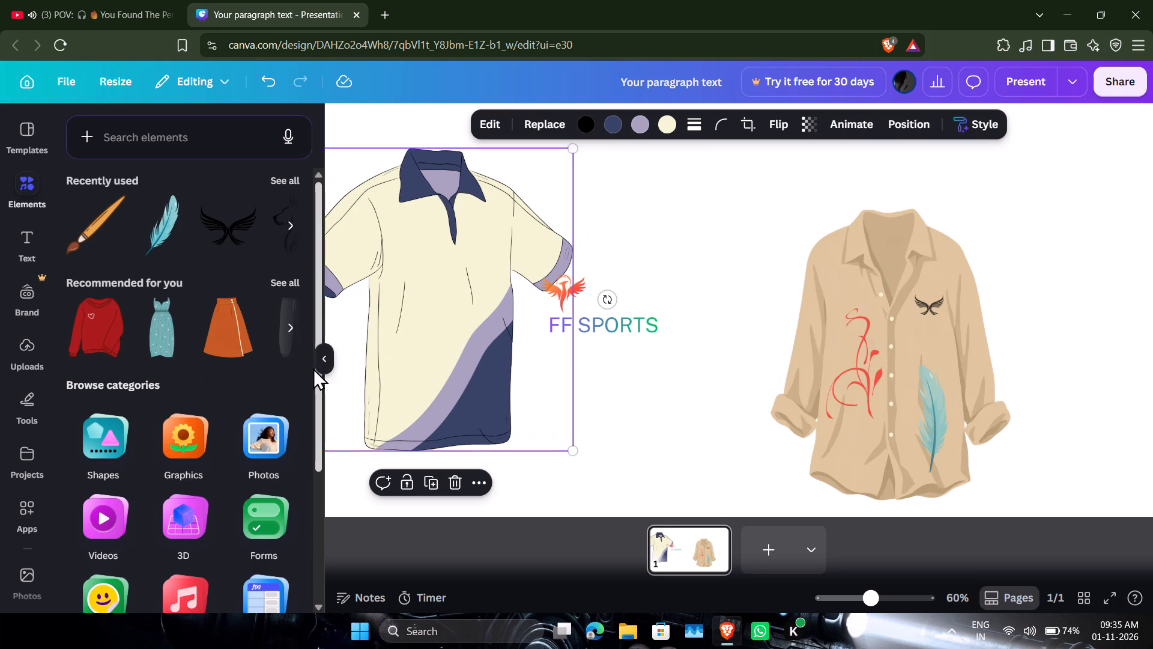
click(325, 362)
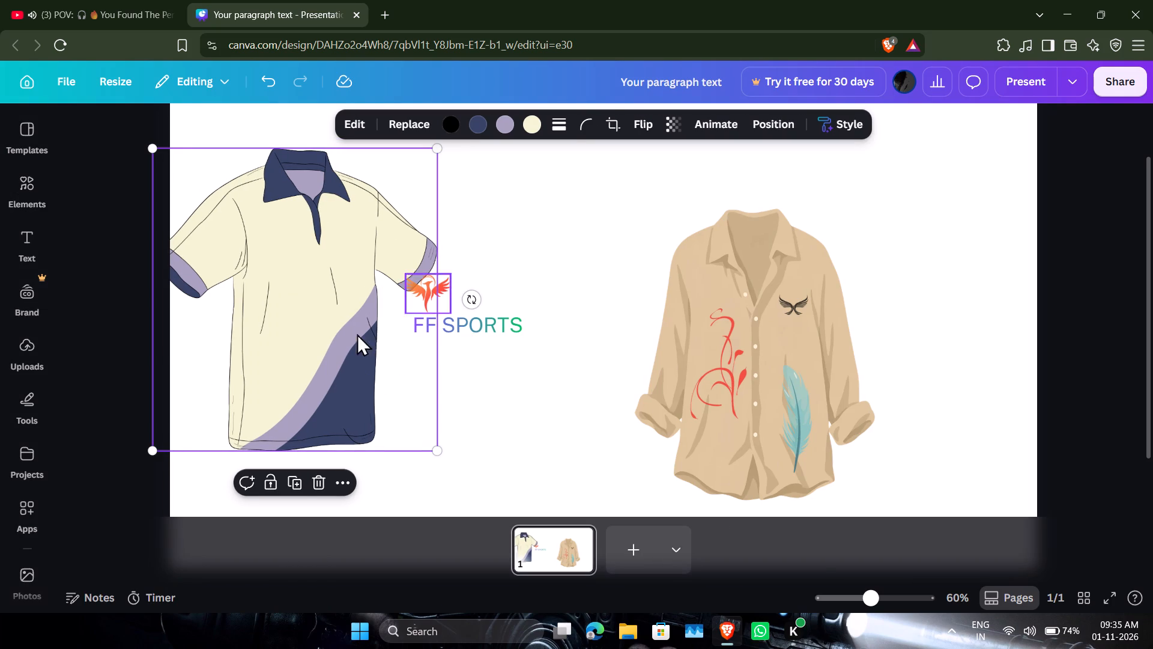
drag(360, 270, 360, 260)
drag(362, 256, 387, 239)
Move the orange phoenix logo back onto the polo shirt's chest, beside the collar placket.
drag(425, 282, 295, 218)
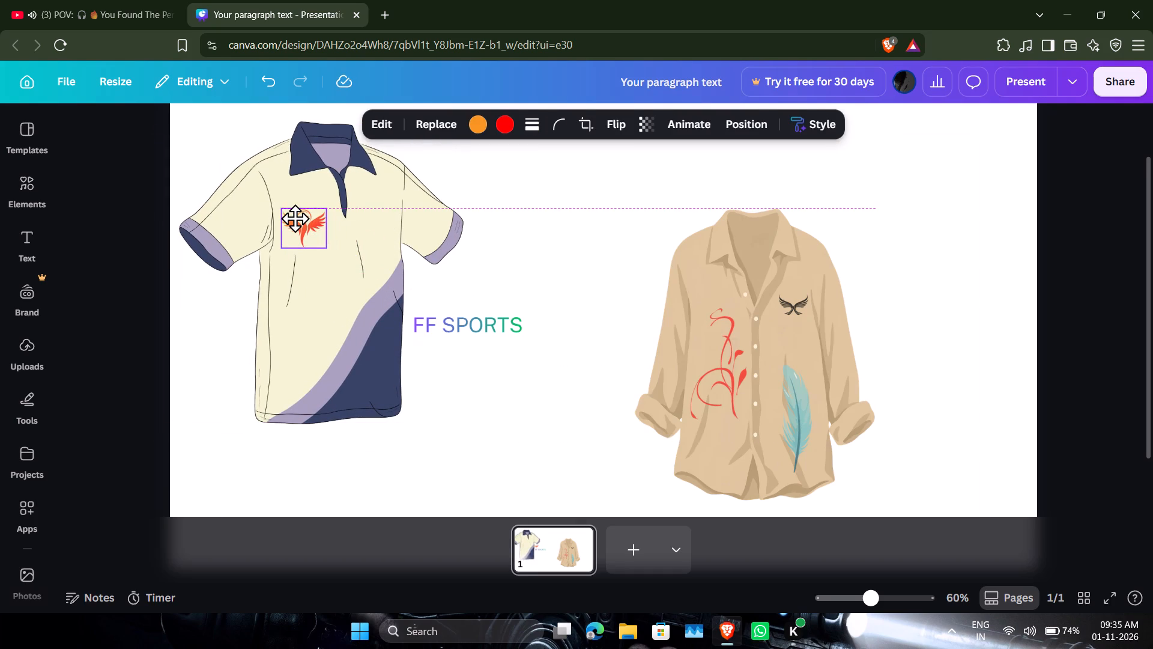
drag(295, 218, 292, 207)
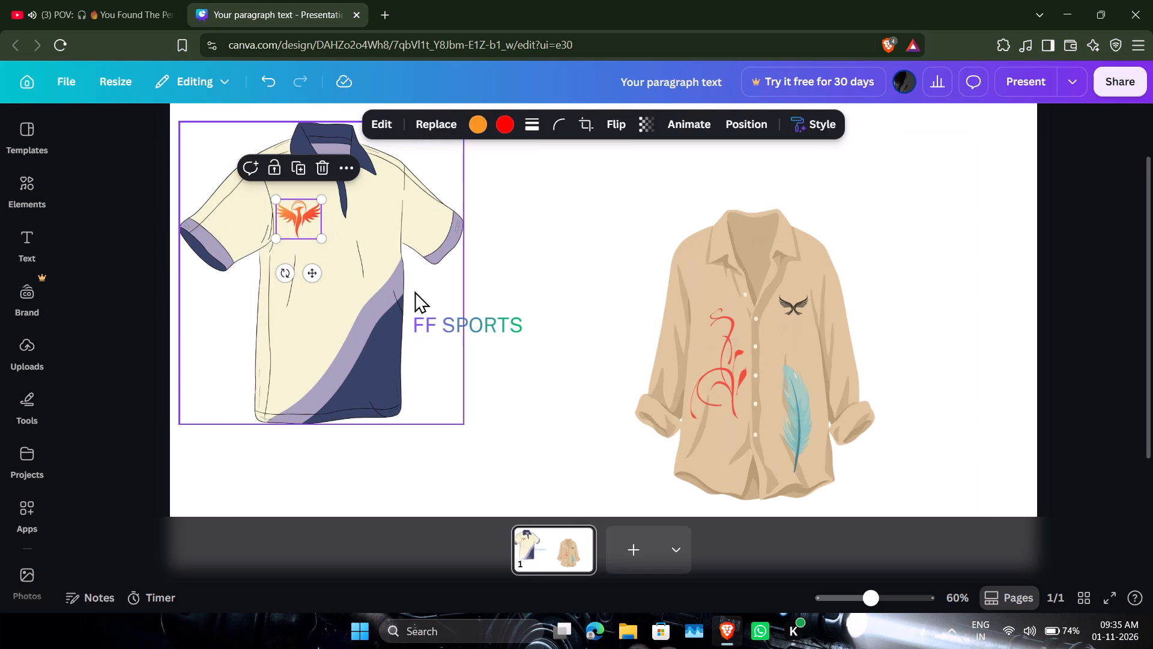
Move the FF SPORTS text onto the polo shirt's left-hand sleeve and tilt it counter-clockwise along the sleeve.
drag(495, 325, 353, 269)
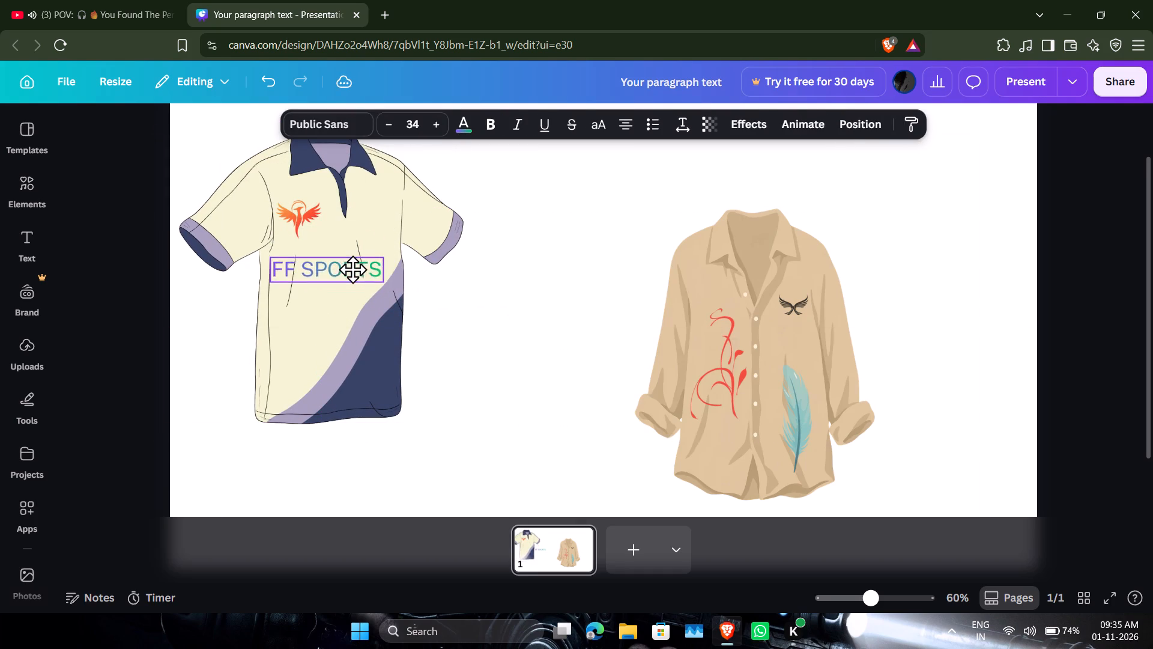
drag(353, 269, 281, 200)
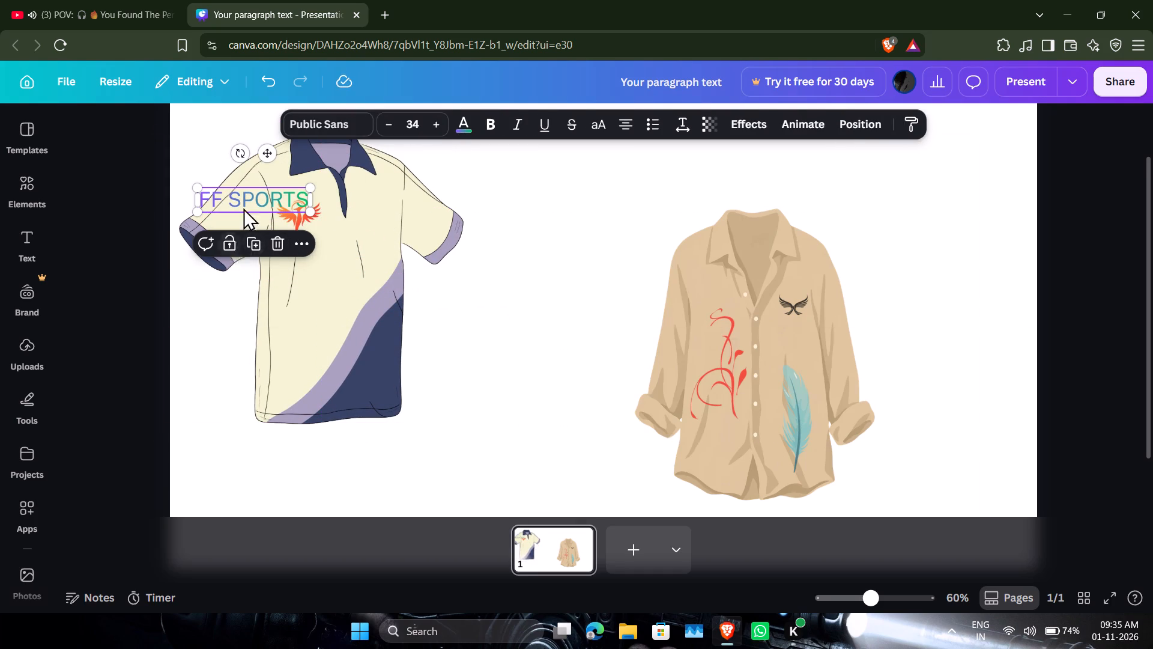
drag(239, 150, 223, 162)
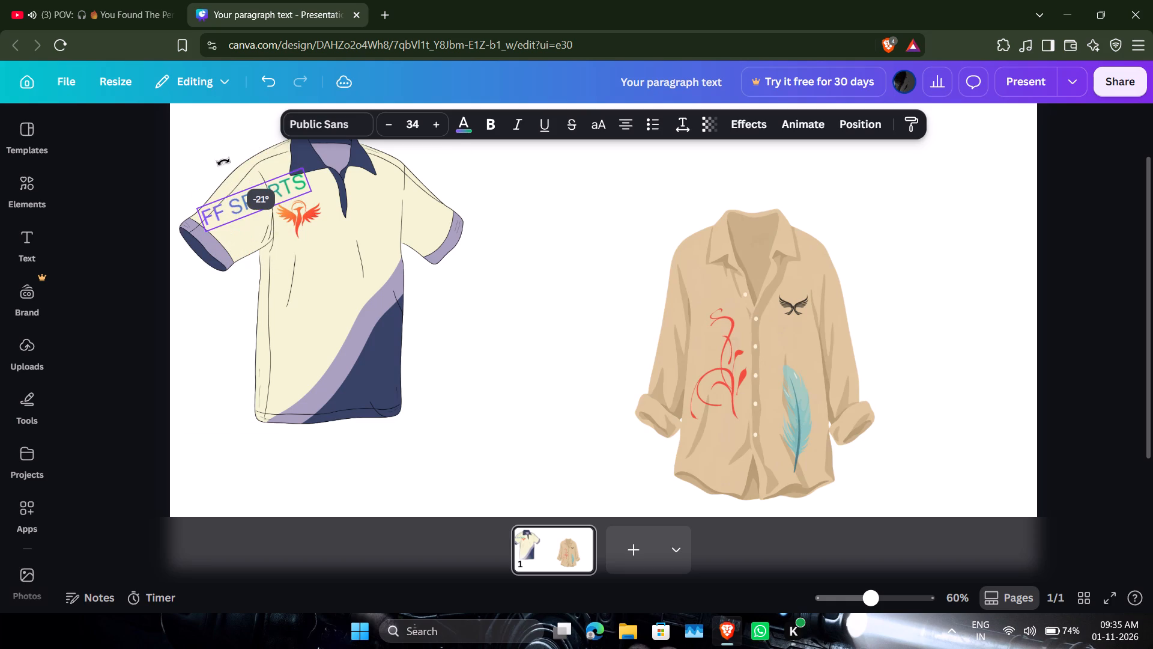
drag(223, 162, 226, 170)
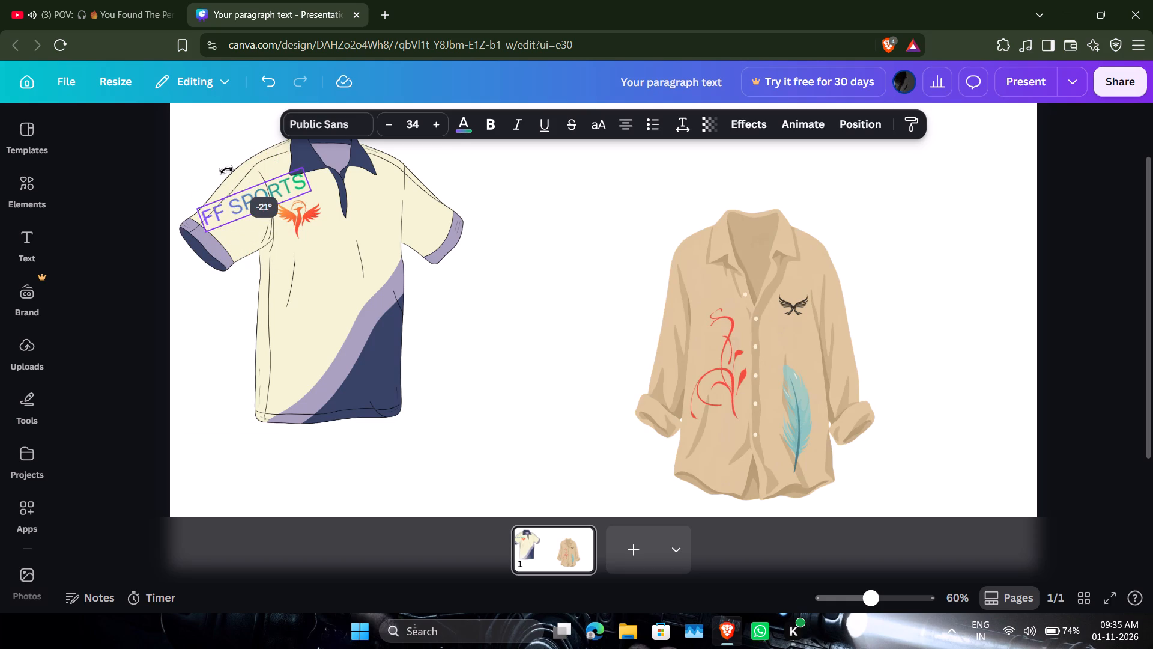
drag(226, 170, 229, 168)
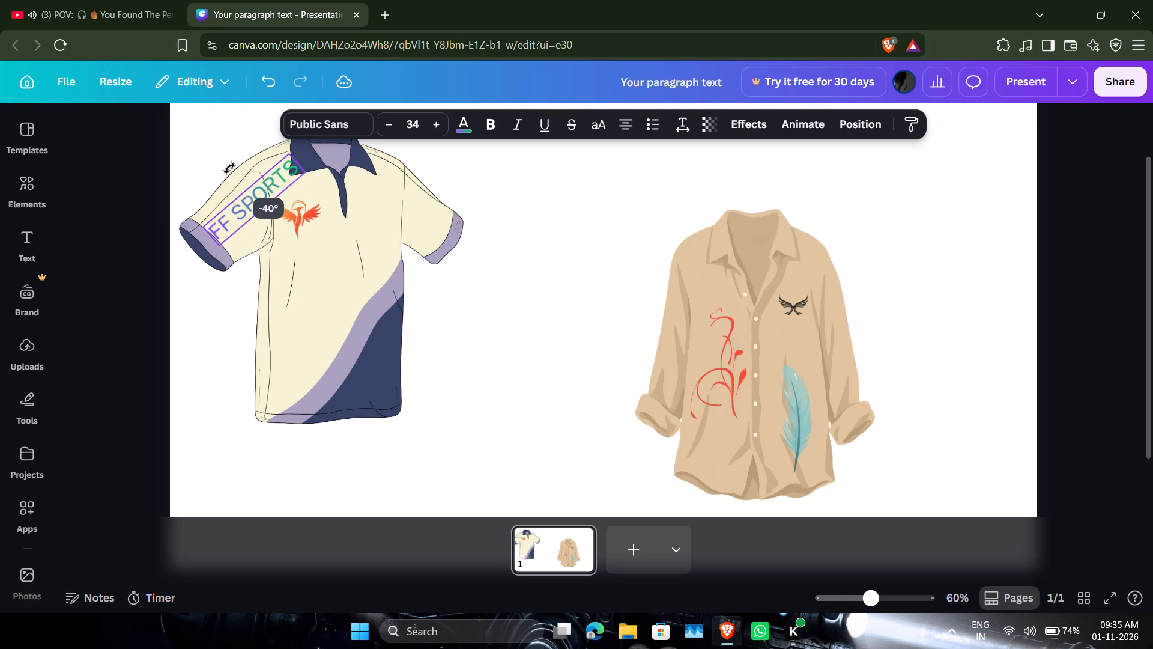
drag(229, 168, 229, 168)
Narrow the FF SPORTS text box so that FF and SPORTS wrap onto two lines.
drag(309, 180, 298, 179)
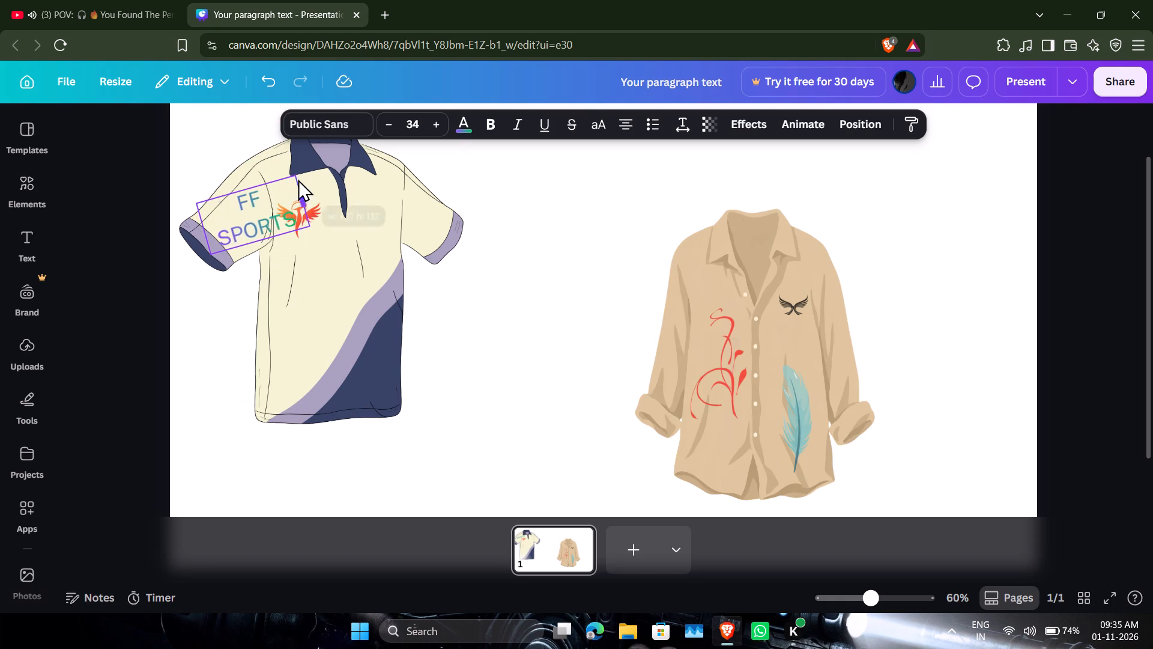
drag(298, 179, 277, 184)
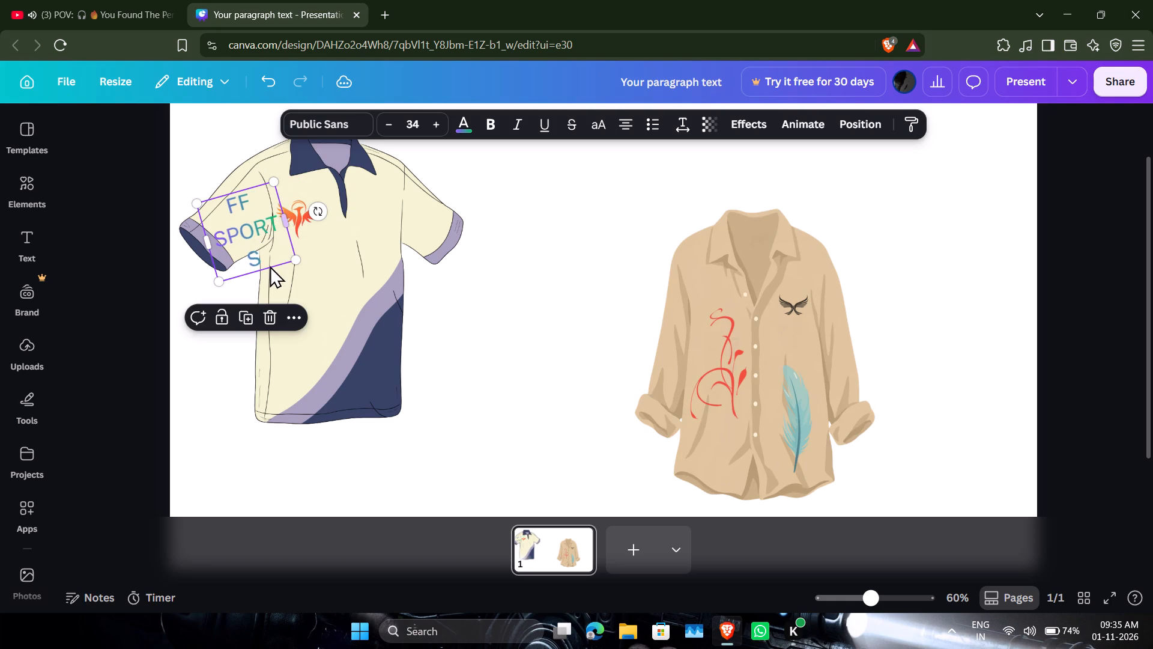
click(297, 254)
drag(297, 254, 289, 222)
double_click(294, 260)
double_click(286, 245)
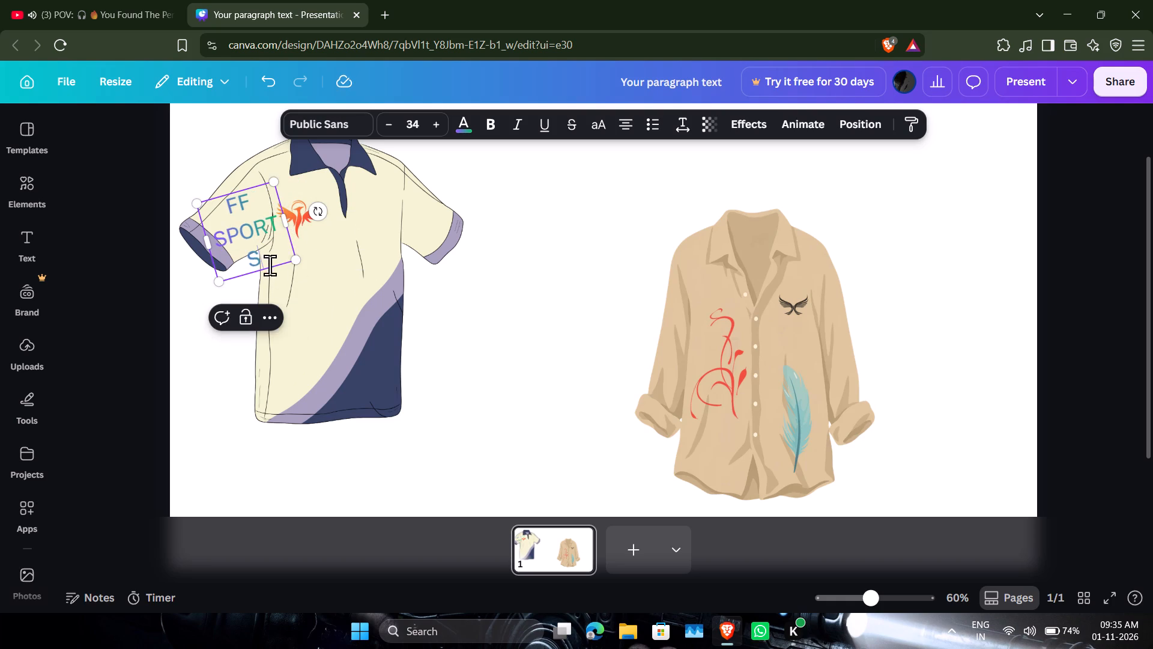
click(287, 228)
drag(286, 222, 292, 221)
Rotate the two-line FF SPORTS text to about -41° to follow the sleeve's slope.
drag(319, 191, 309, 183)
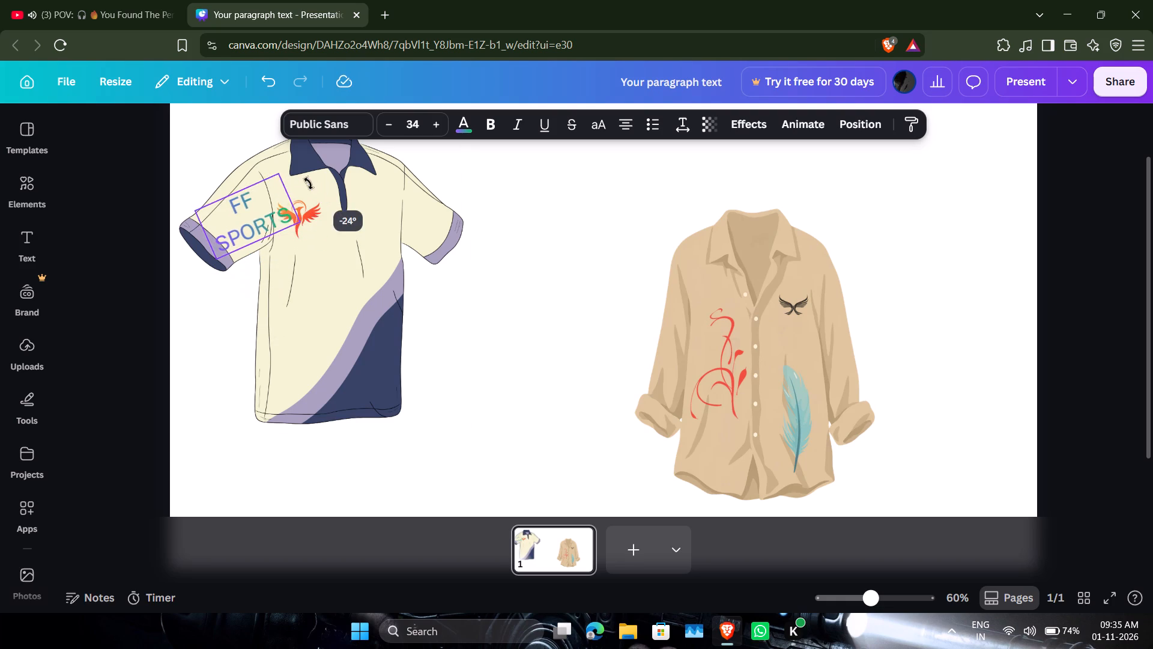
drag(309, 183, 297, 168)
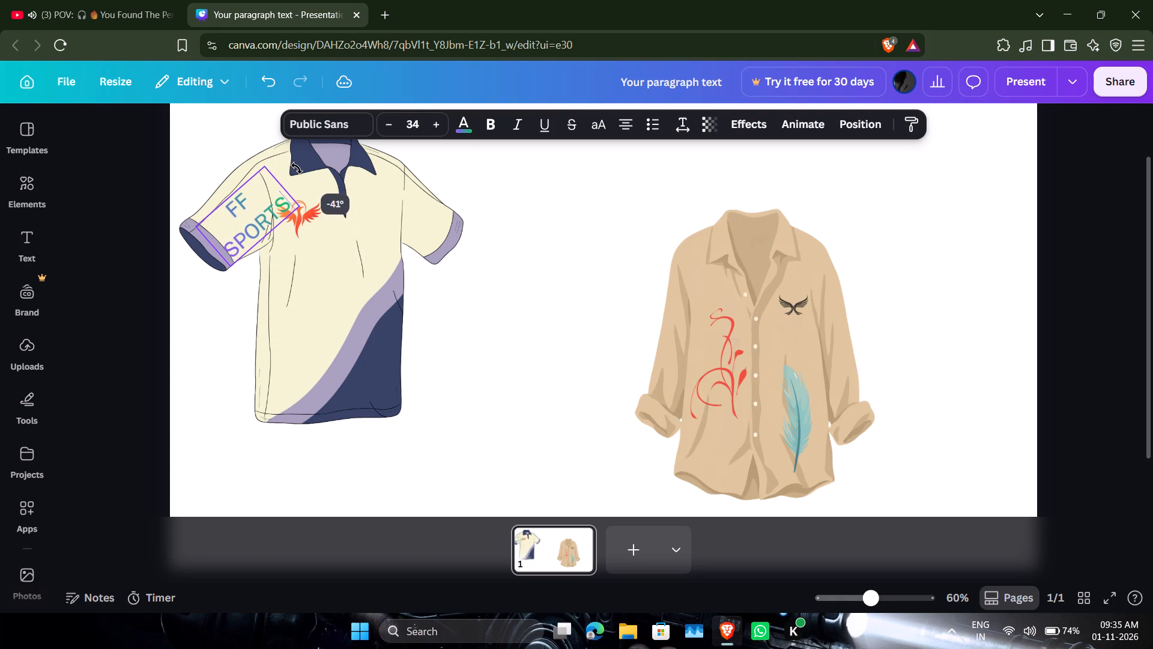
drag(297, 168, 297, 169)
Scale the FF SPORTS text down to font size 26.3 and position it within the polo shirt's sleeve.
drag(304, 206, 290, 205)
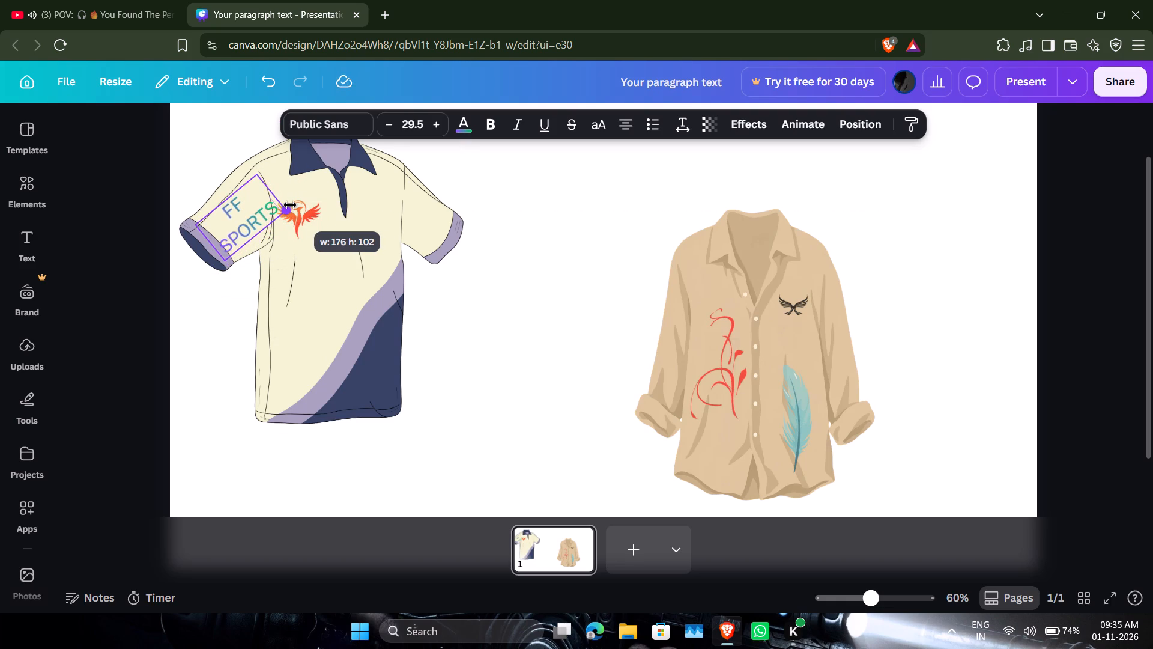
drag(290, 205, 279, 208)
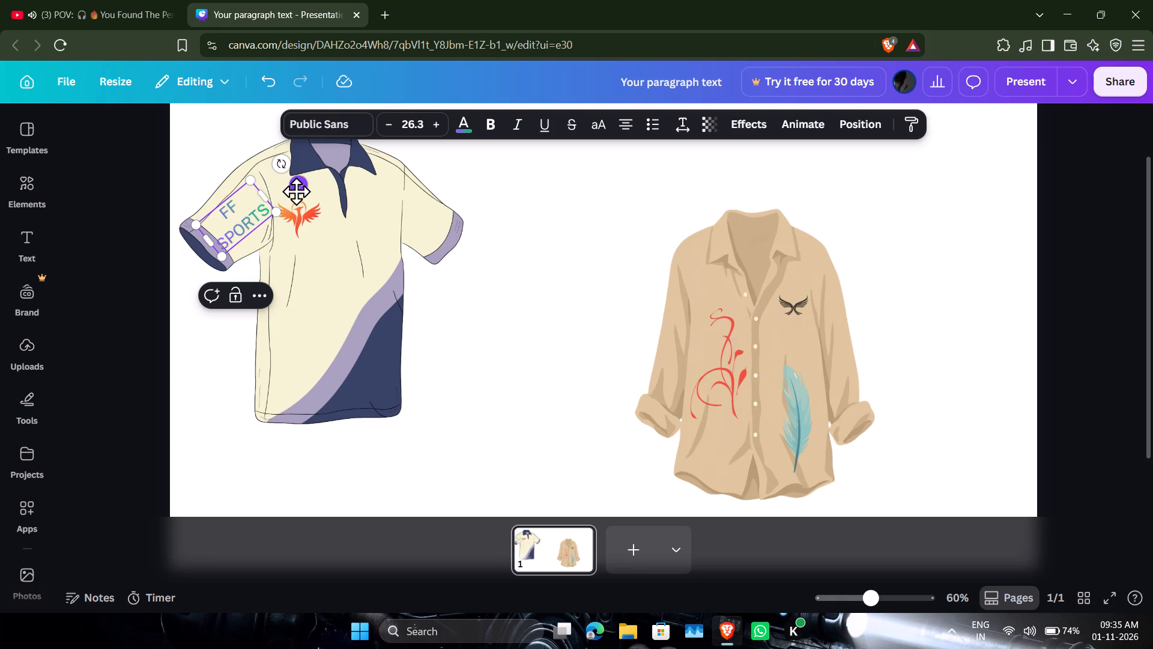
drag(297, 190, 300, 185)
drag(300, 185, 295, 178)
click(295, 178)
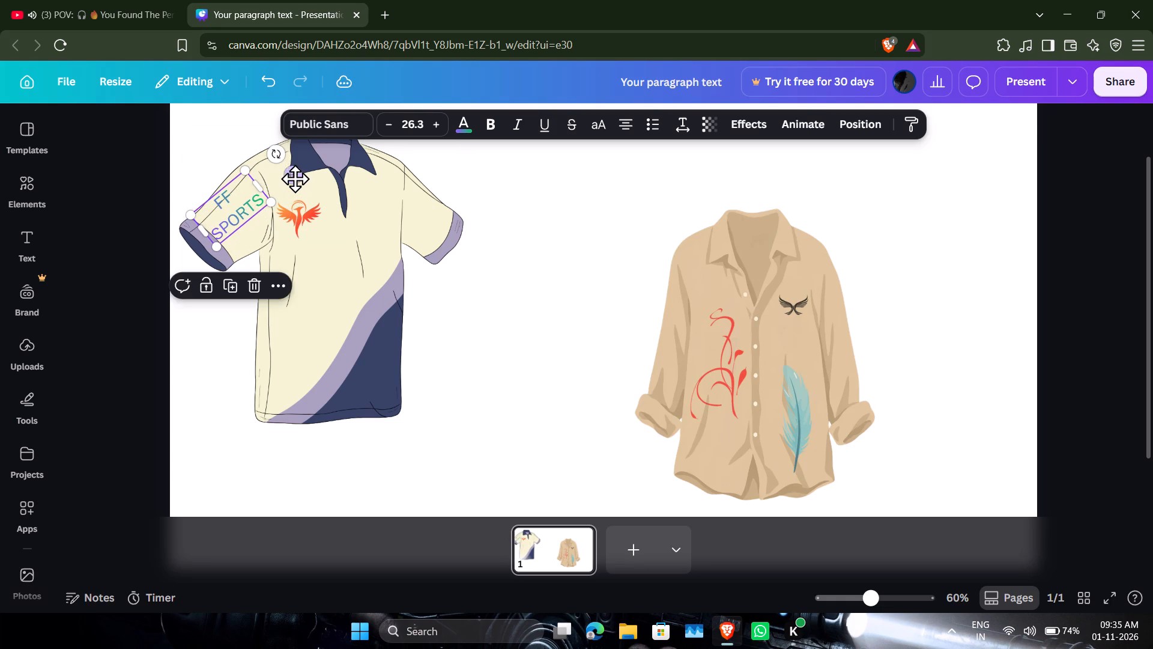
click(511, 206)
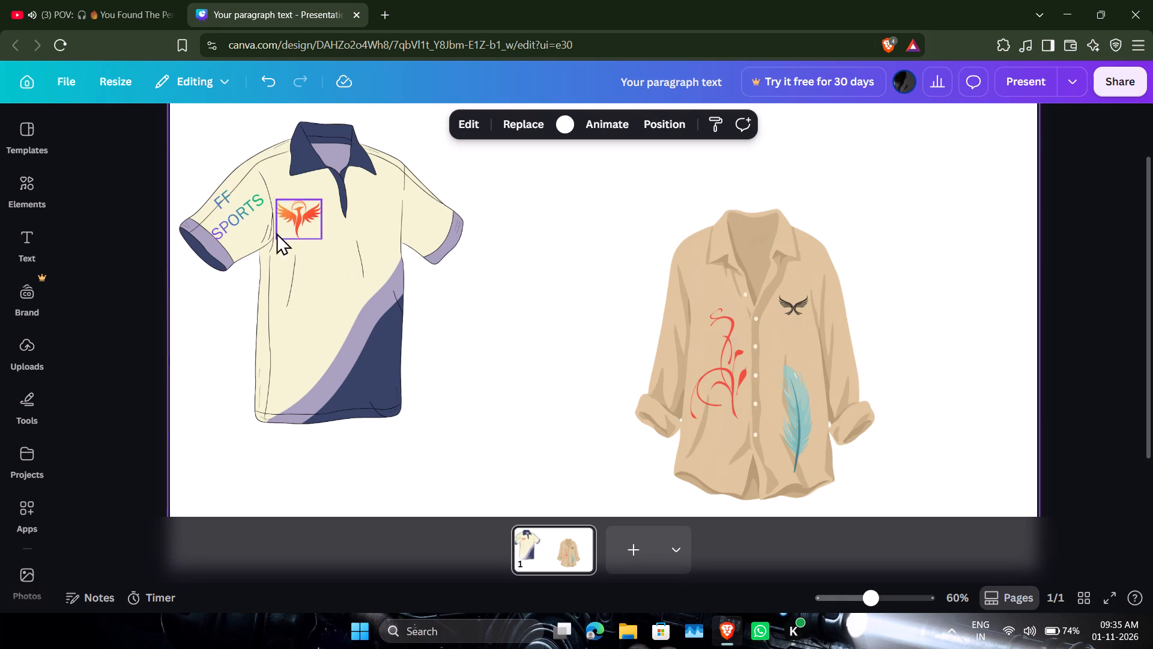
Move the FF SPORTS text from the polo shirt's sleeve onto its chest and rotate it to nearly level.
drag(231, 213, 323, 278)
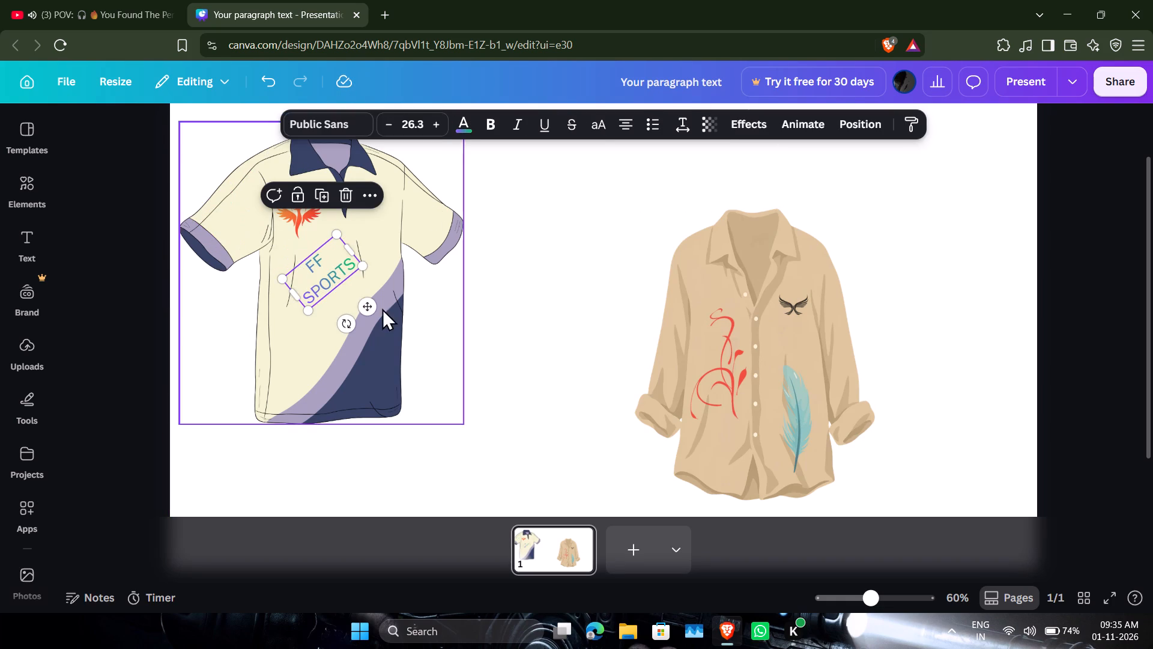
click(345, 328)
drag(345, 328, 320, 310)
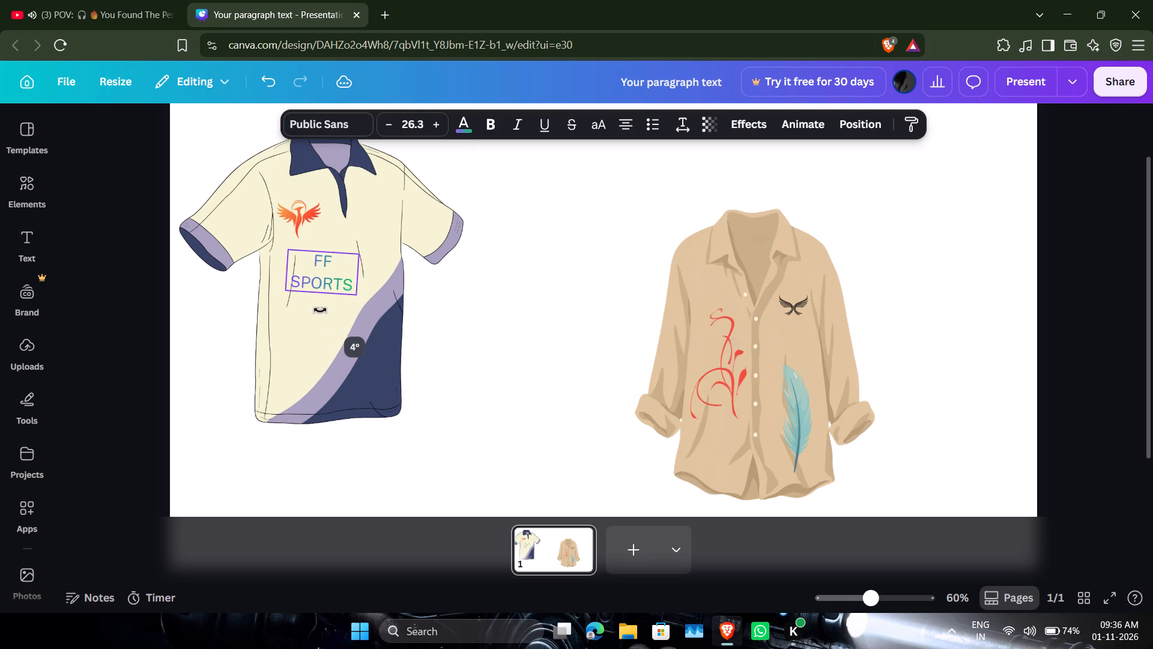
drag(320, 310, 325, 309)
Widen the FF SPORTS text box so the words fit on one line, and position it below the phoenix logo.
drag(358, 272, 441, 260)
click(441, 260)
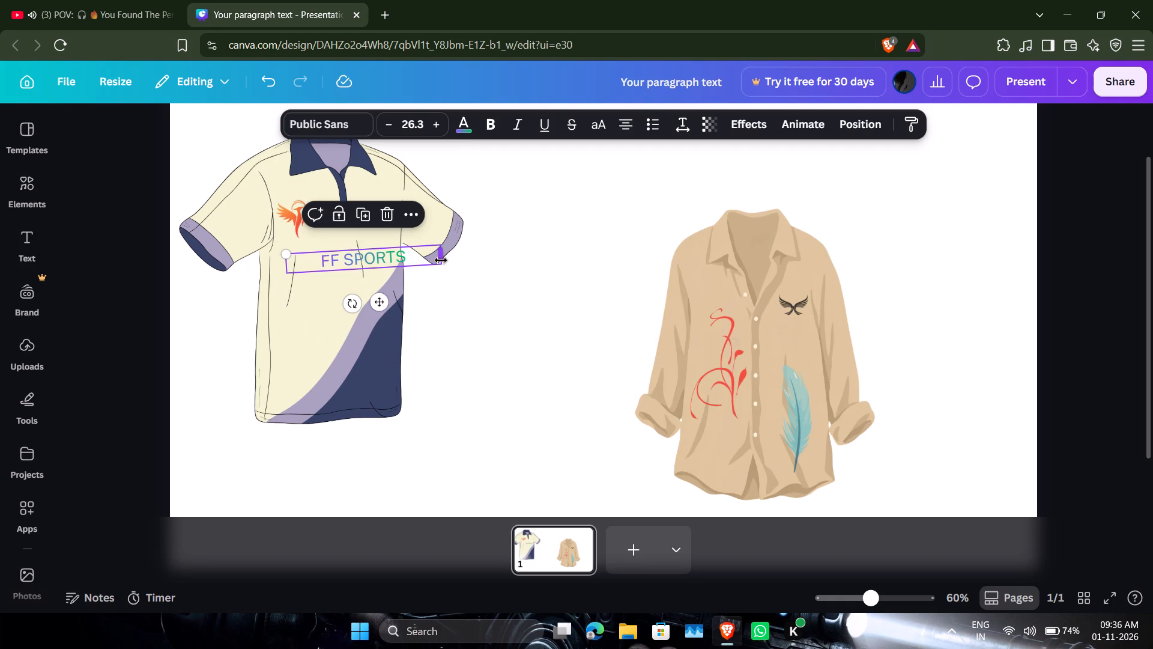
drag(381, 296, 355, 300)
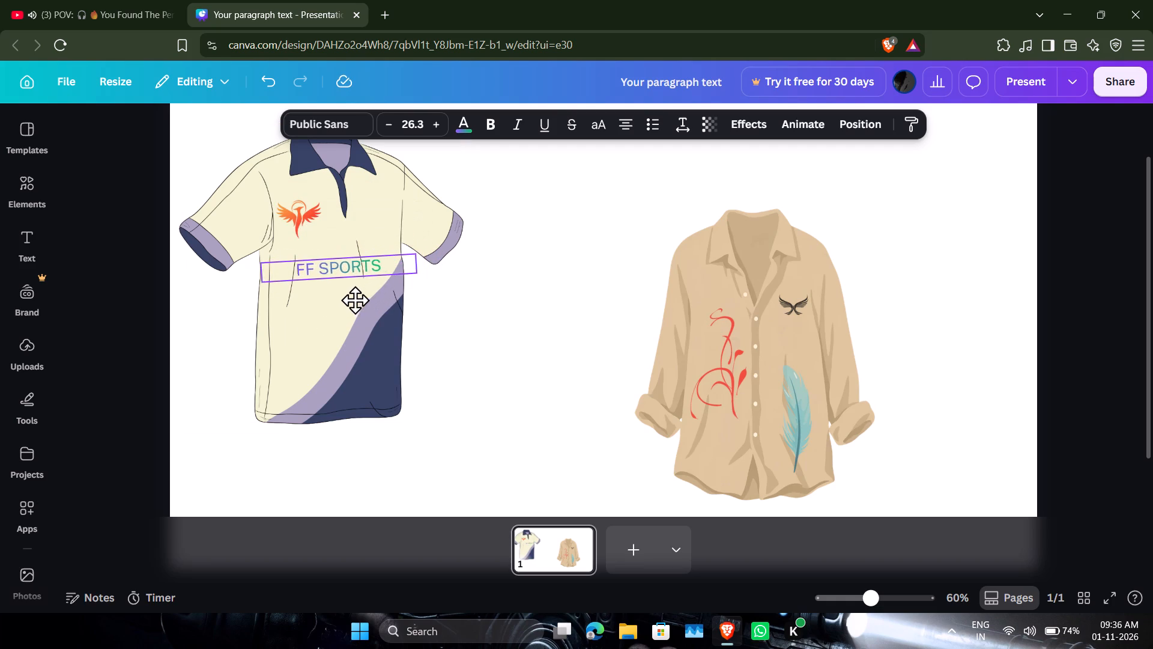
drag(355, 300, 356, 284)
click(518, 281)
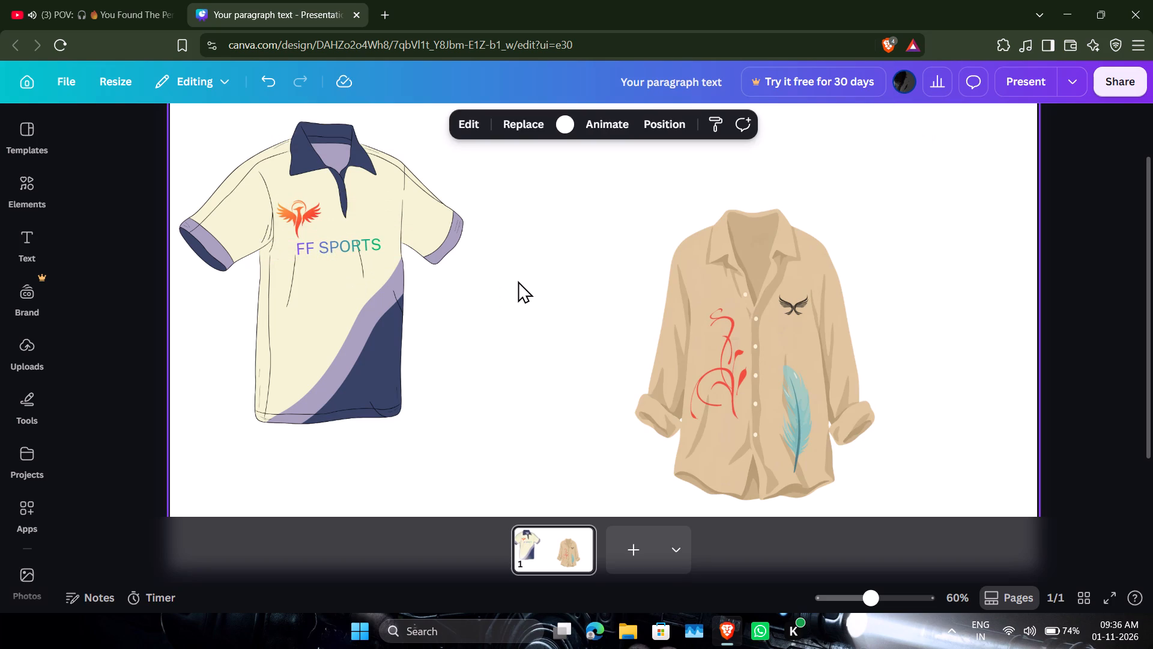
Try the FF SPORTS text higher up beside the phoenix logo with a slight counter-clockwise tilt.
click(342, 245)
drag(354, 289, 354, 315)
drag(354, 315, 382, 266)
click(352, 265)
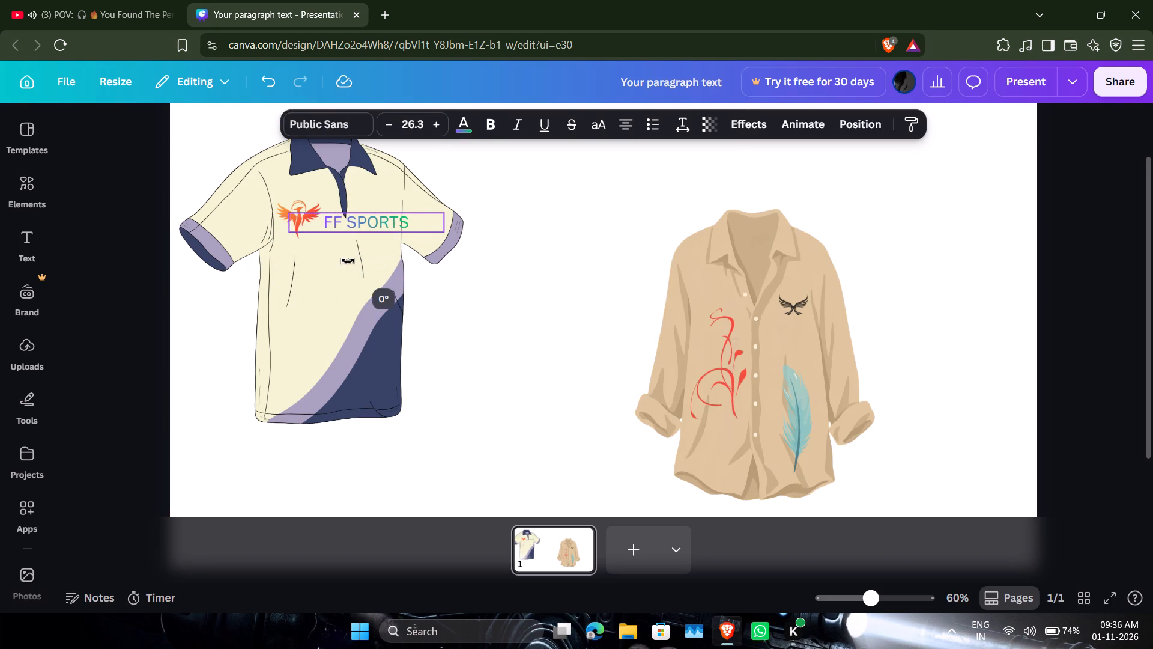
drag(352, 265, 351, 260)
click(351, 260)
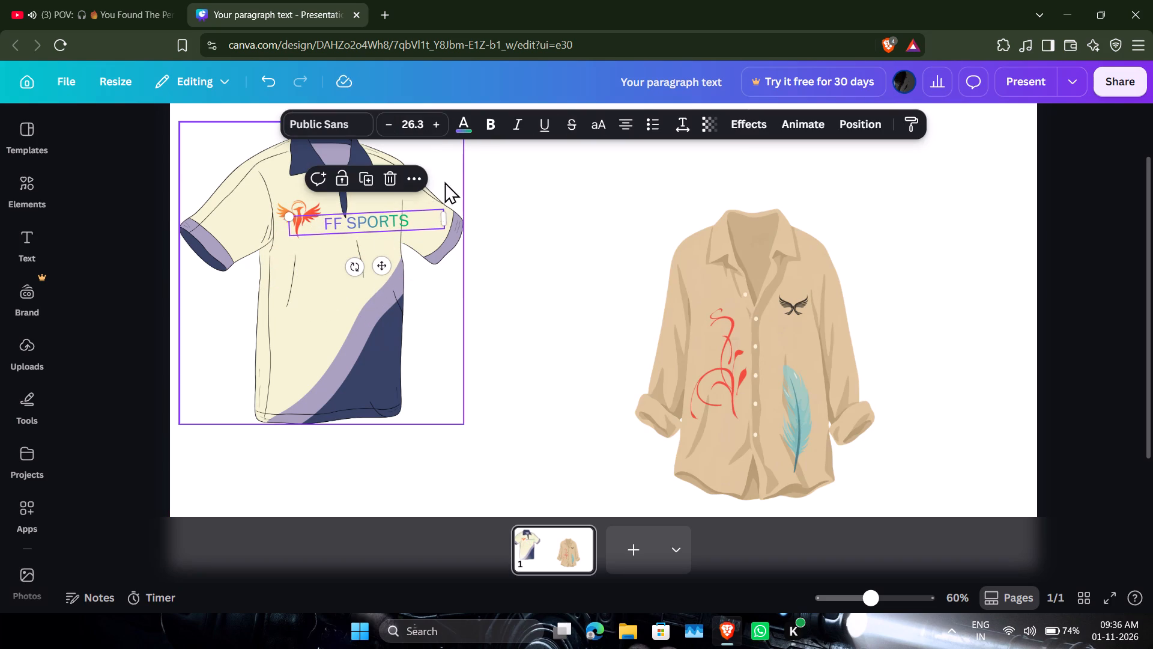
Make the FF SPORTS text bold, slightly widen its box, and place it across the polo's chest just below the phoenix logo.
click(479, 127)
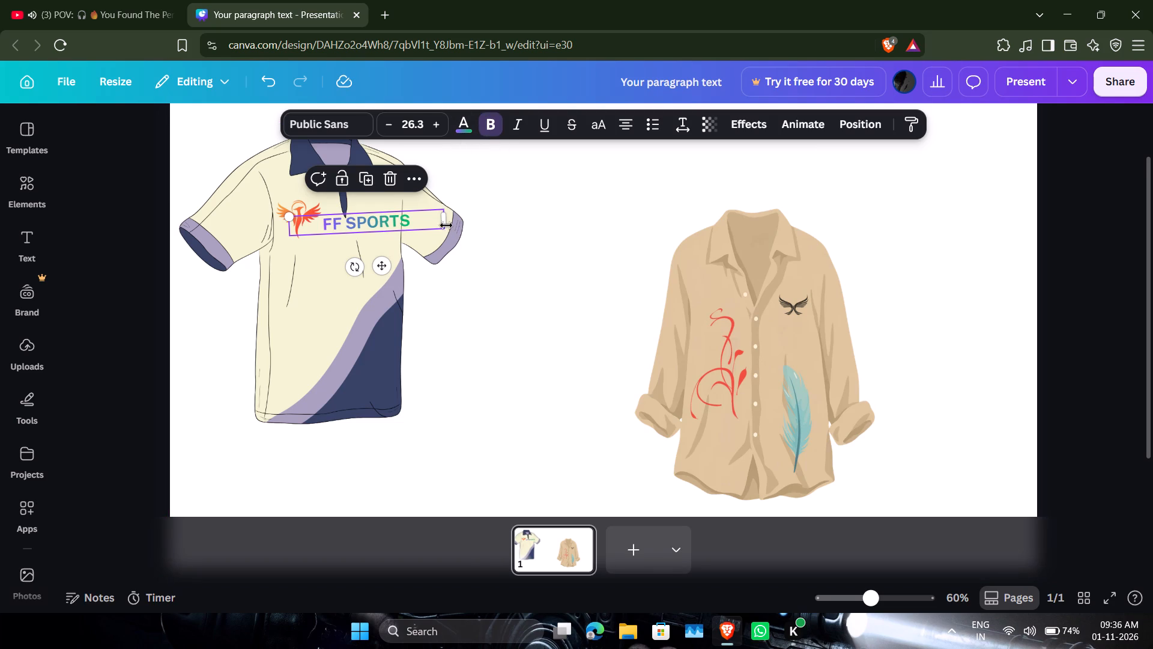
drag(446, 221, 485, 210)
drag(485, 210, 464, 216)
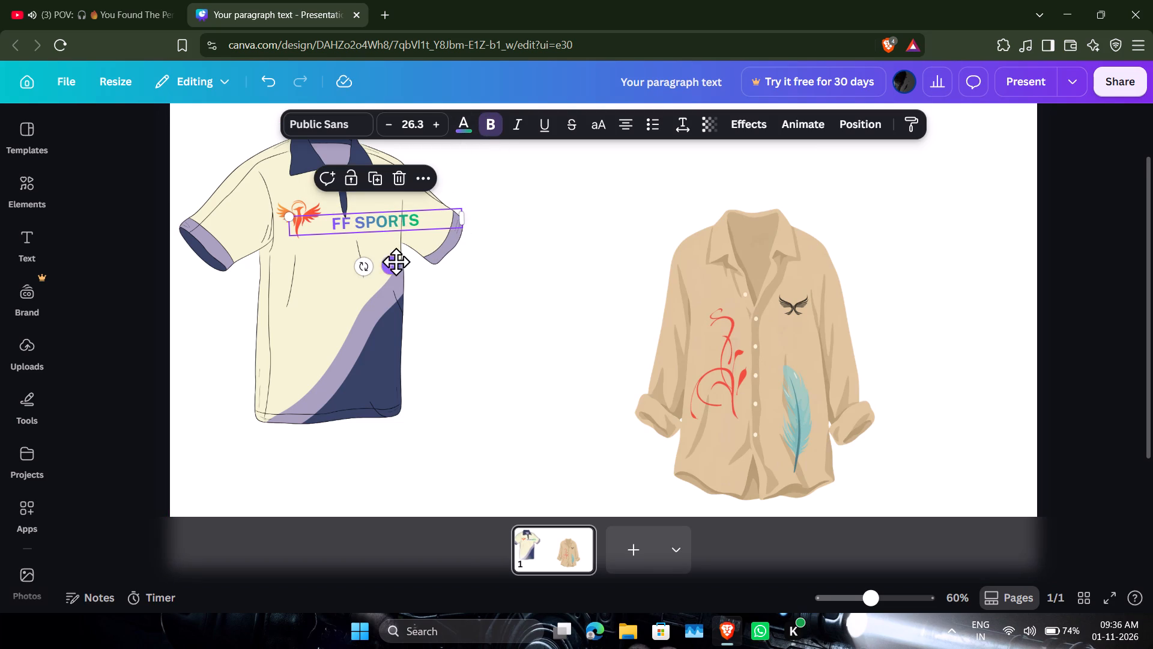
drag(395, 262, 369, 285)
click(557, 252)
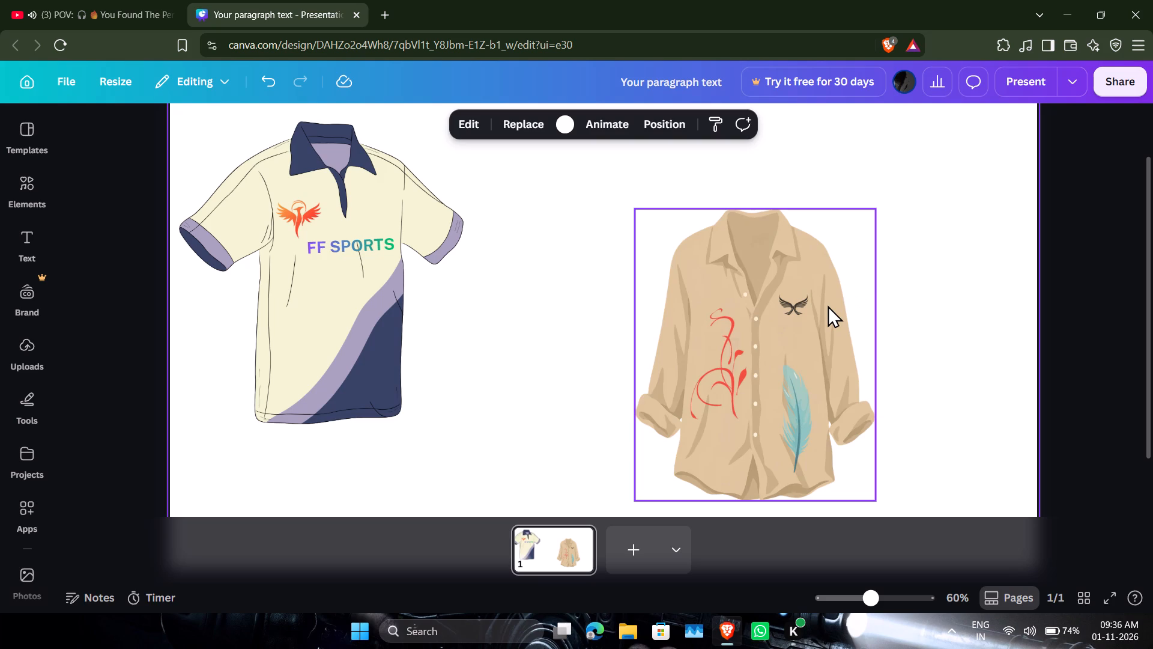
Move the beige shirt up and over so it sits directly beside the polo shirt.
click(826, 306)
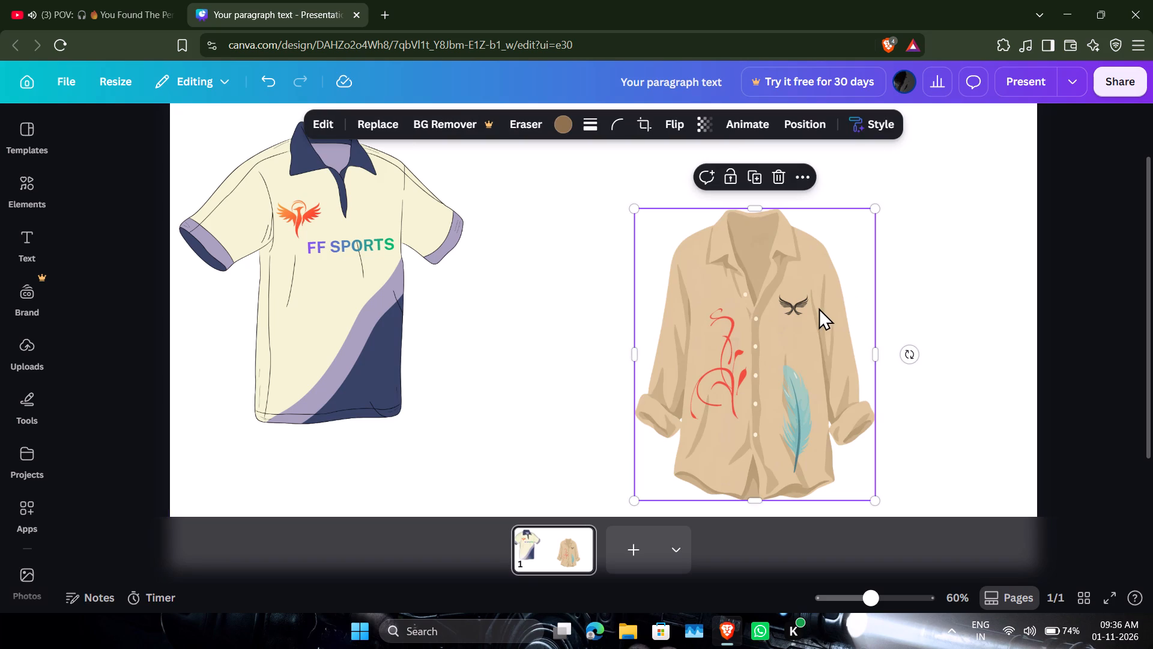
drag(820, 295, 809, 272)
drag(790, 243, 660, 165)
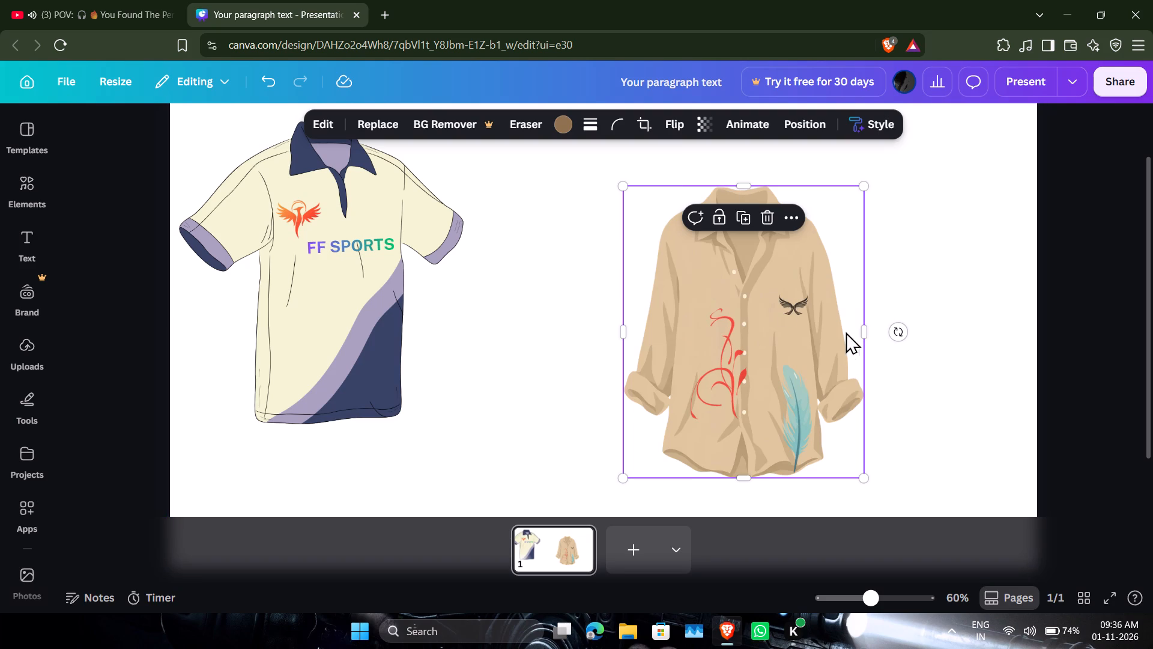
drag(832, 353, 718, 320)
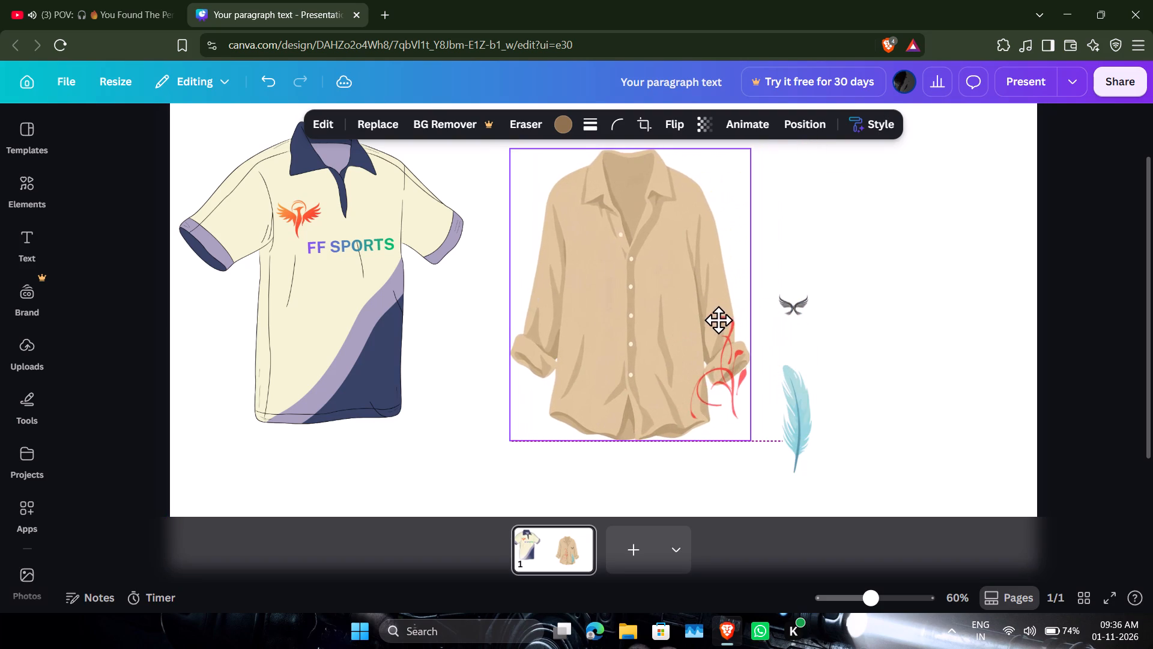
drag(718, 320, 683, 310)
click(683, 310)
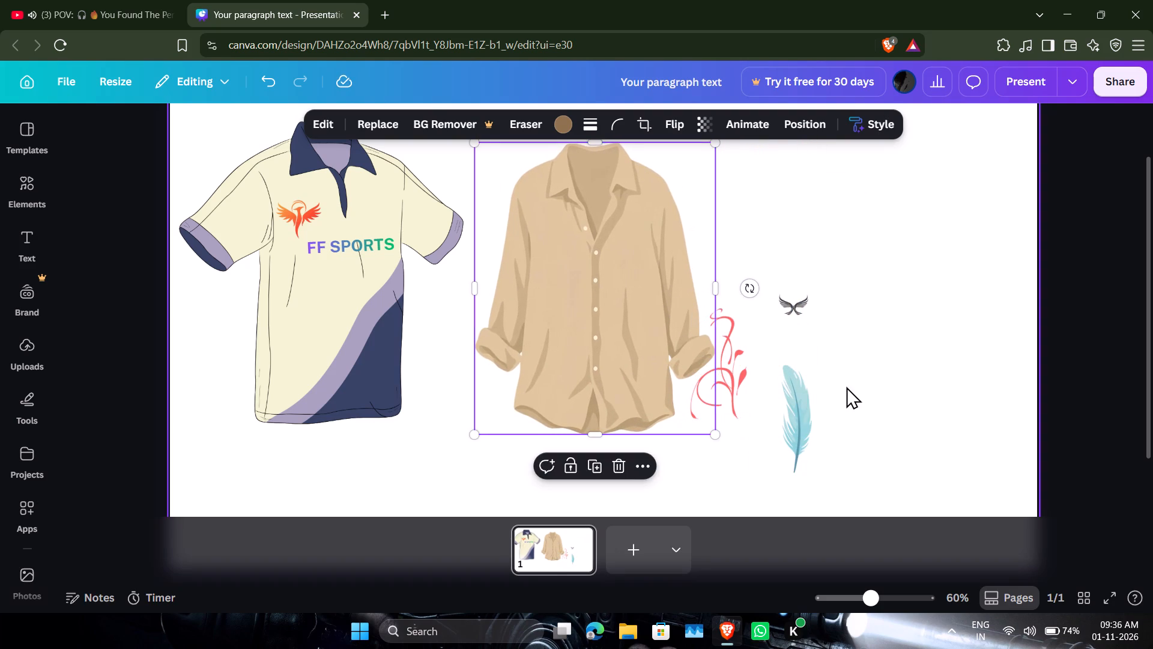
Move the red floral swirl onto the left-hand front of the beige shirt.
drag(733, 379, 565, 304)
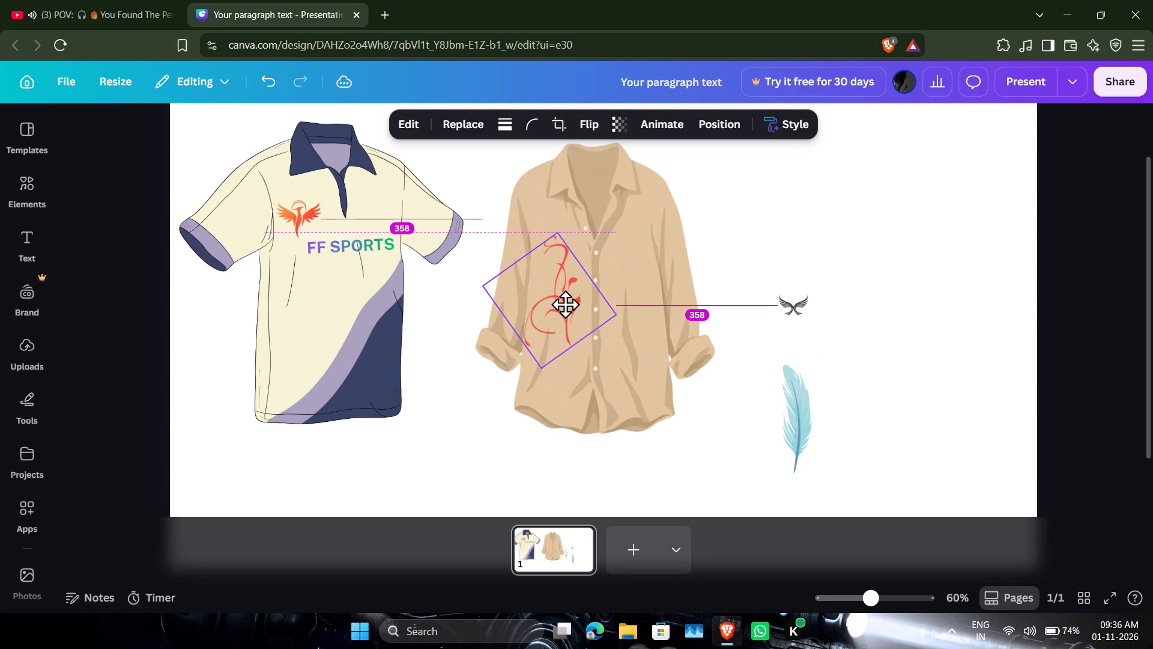
drag(565, 304, 566, 294)
click(566, 294)
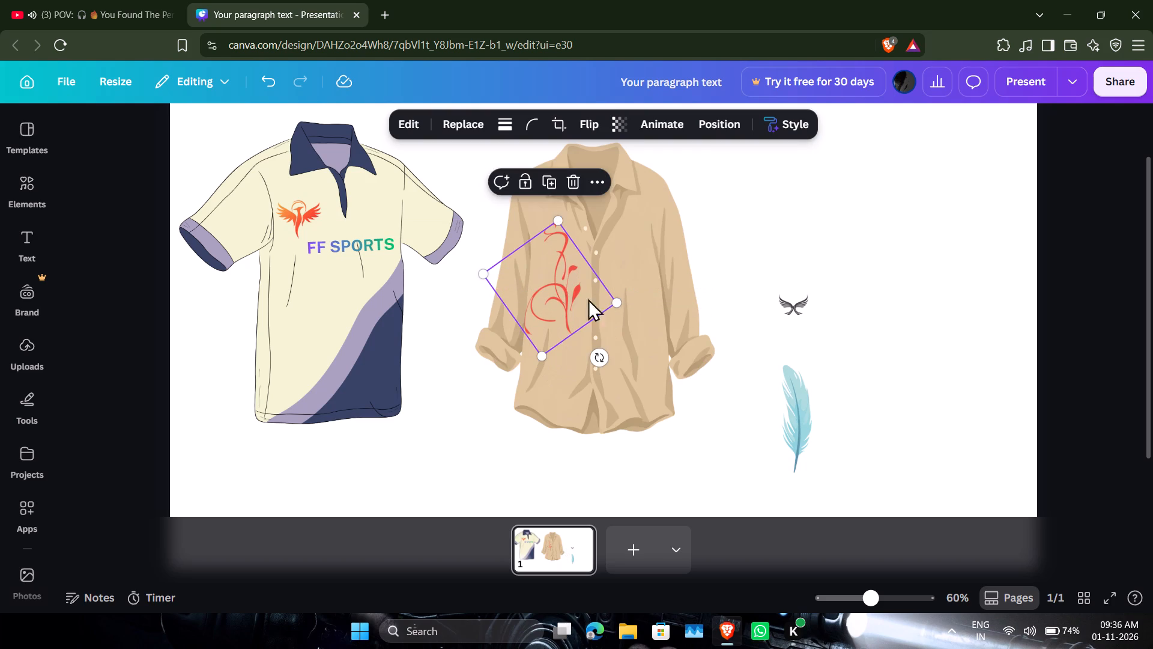
Move the blue feather onto the lower right-hand front of the beige shirt.
drag(810, 416, 646, 346)
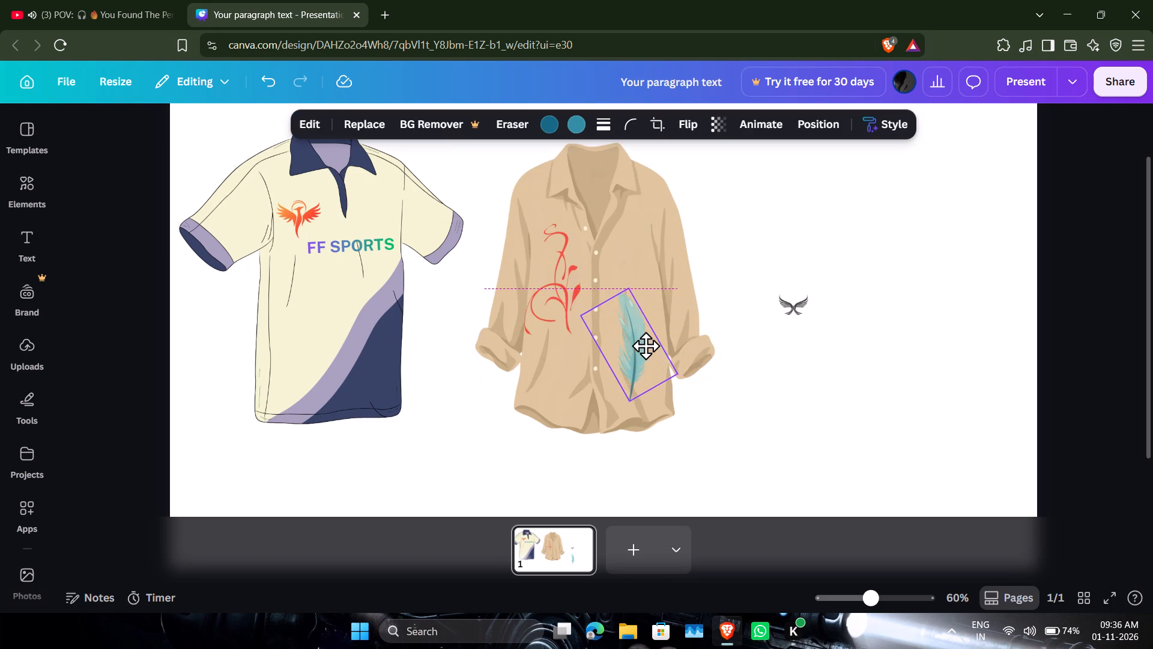
drag(646, 346, 655, 330)
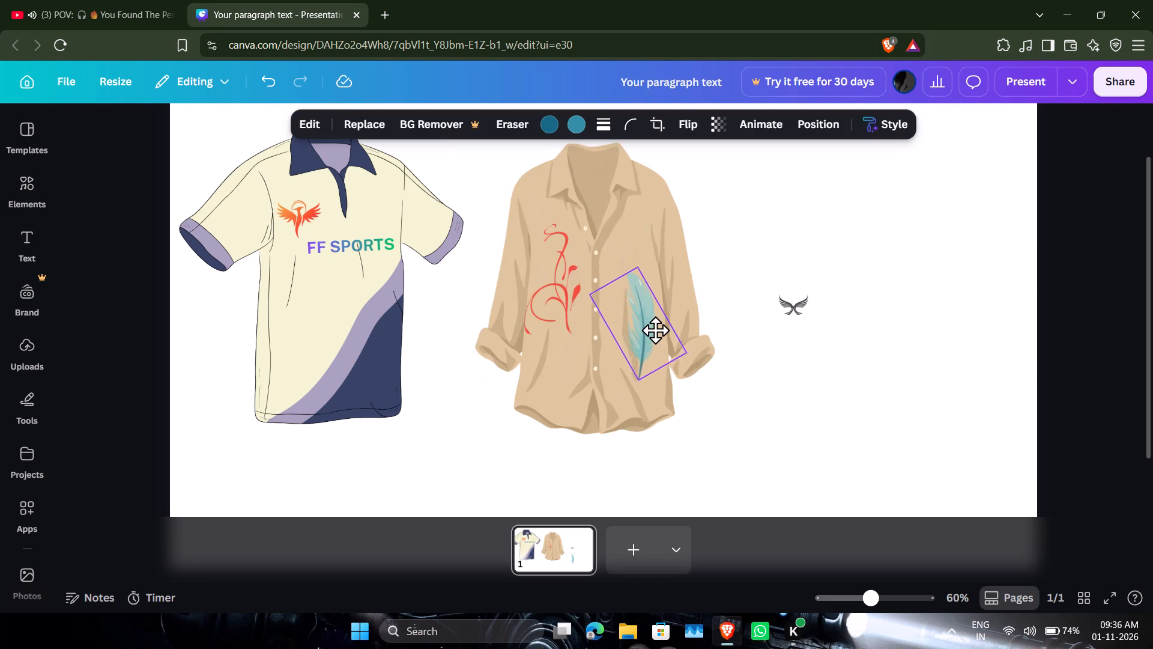
drag(655, 330, 655, 344)
click(846, 364)
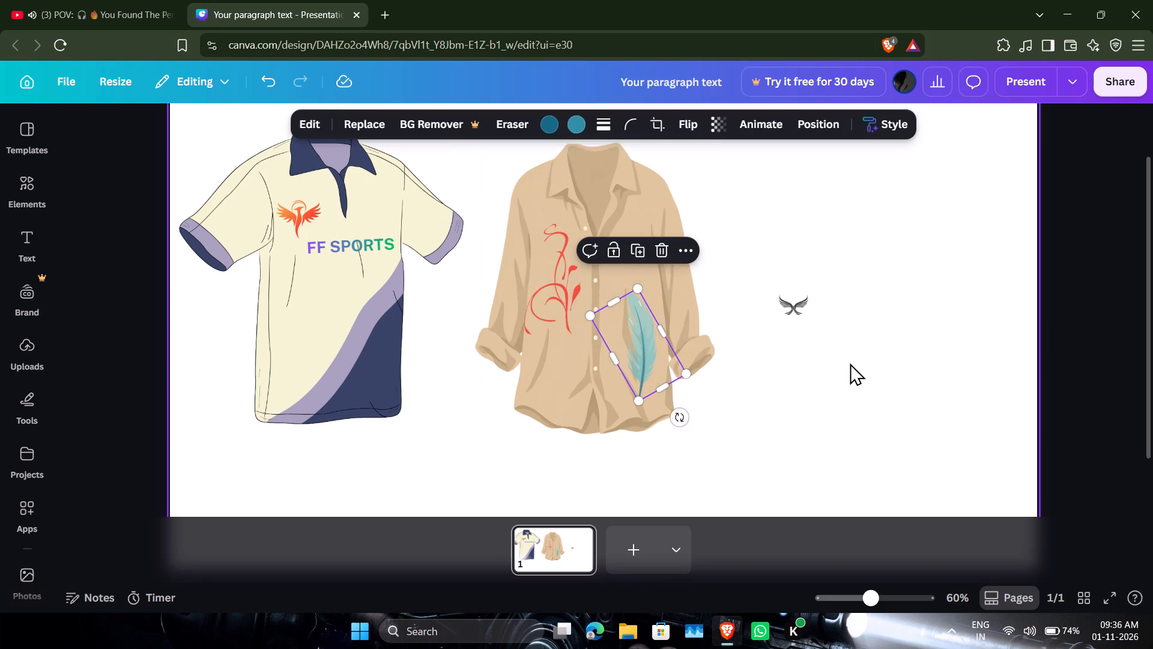
Move the black wings emblem onto the beige shirt's right-hand chest, centred above the feather.
drag(788, 301, 622, 241)
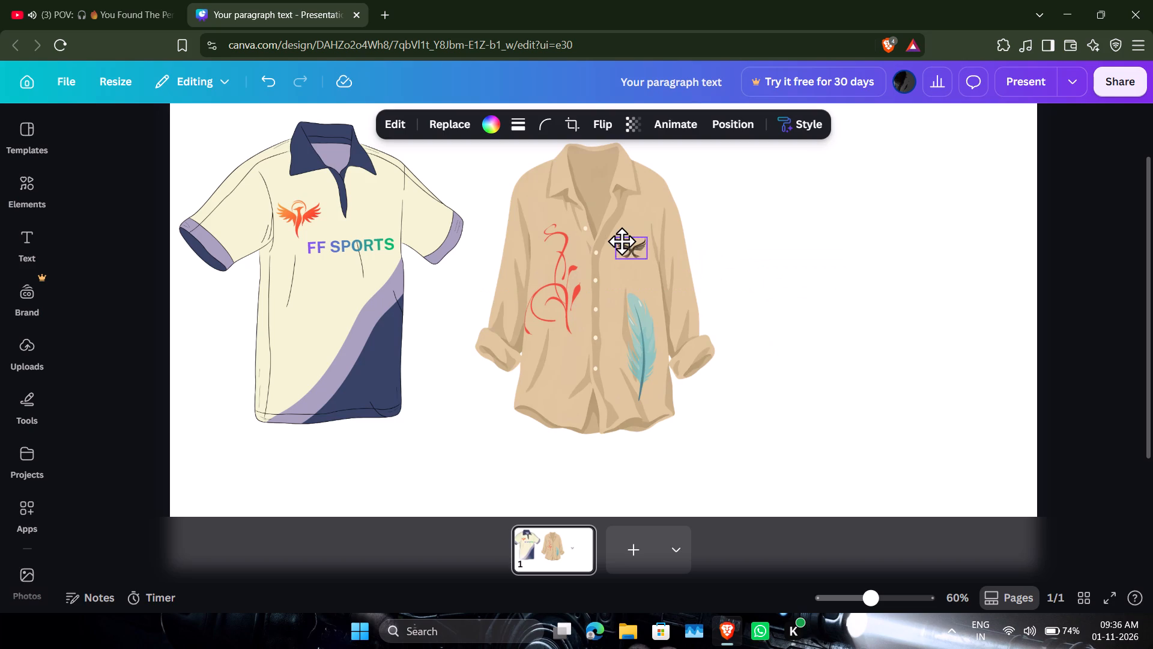
drag(622, 241, 636, 234)
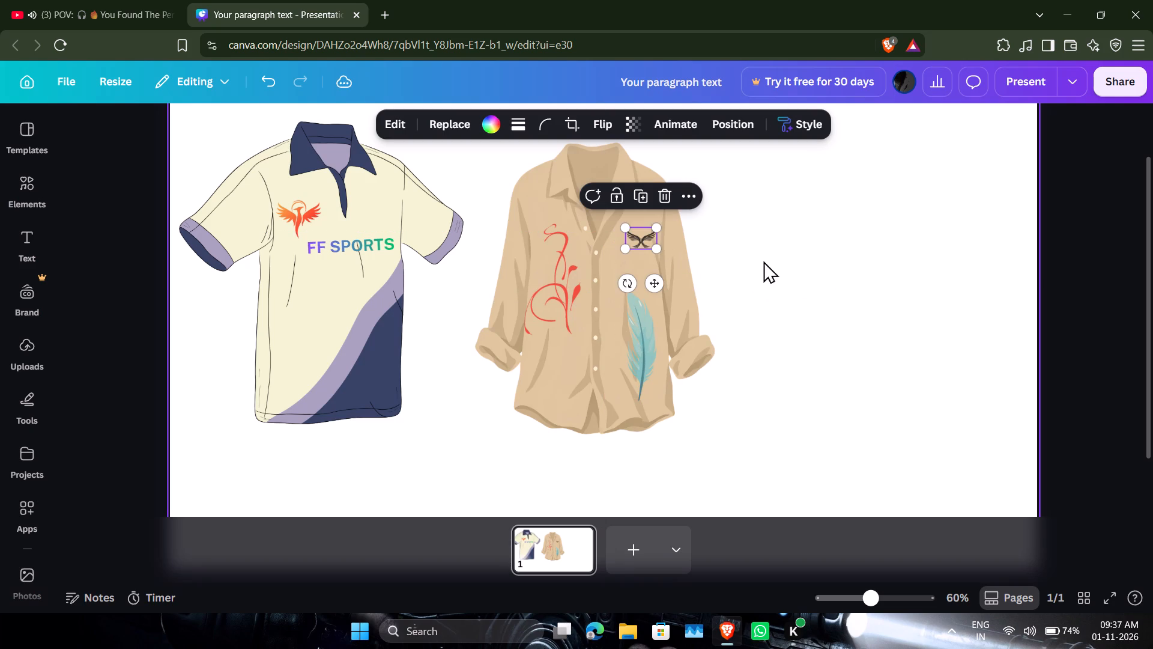
drag(655, 284, 650, 282)
drag(649, 282, 642, 283)
click(641, 287)
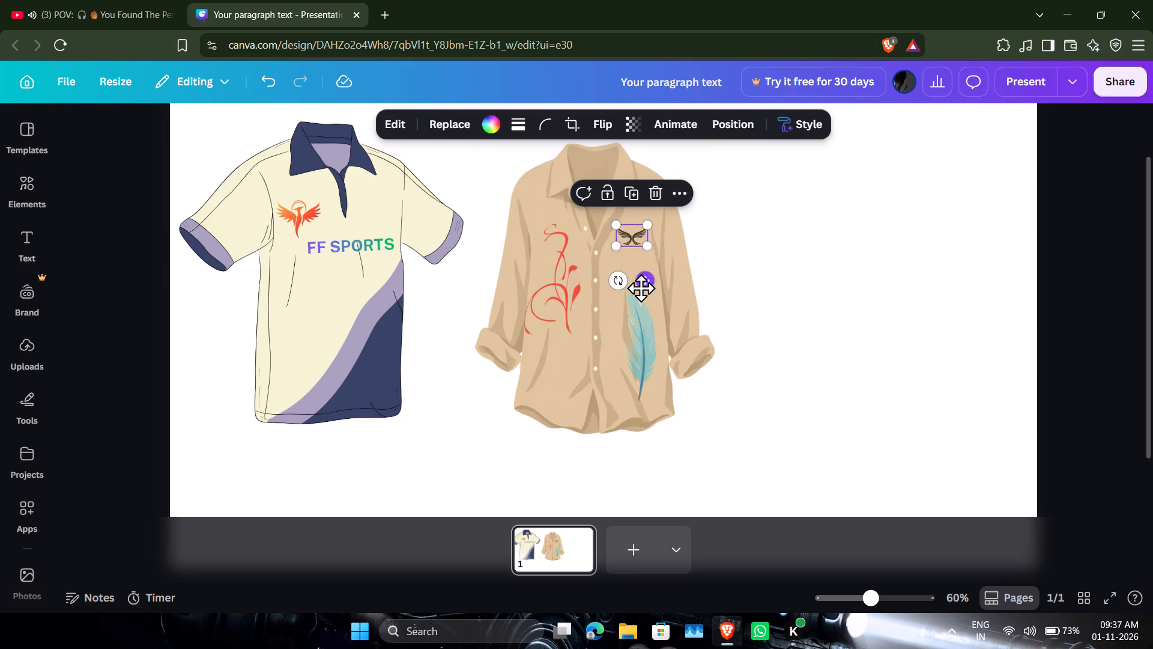
click(800, 300)
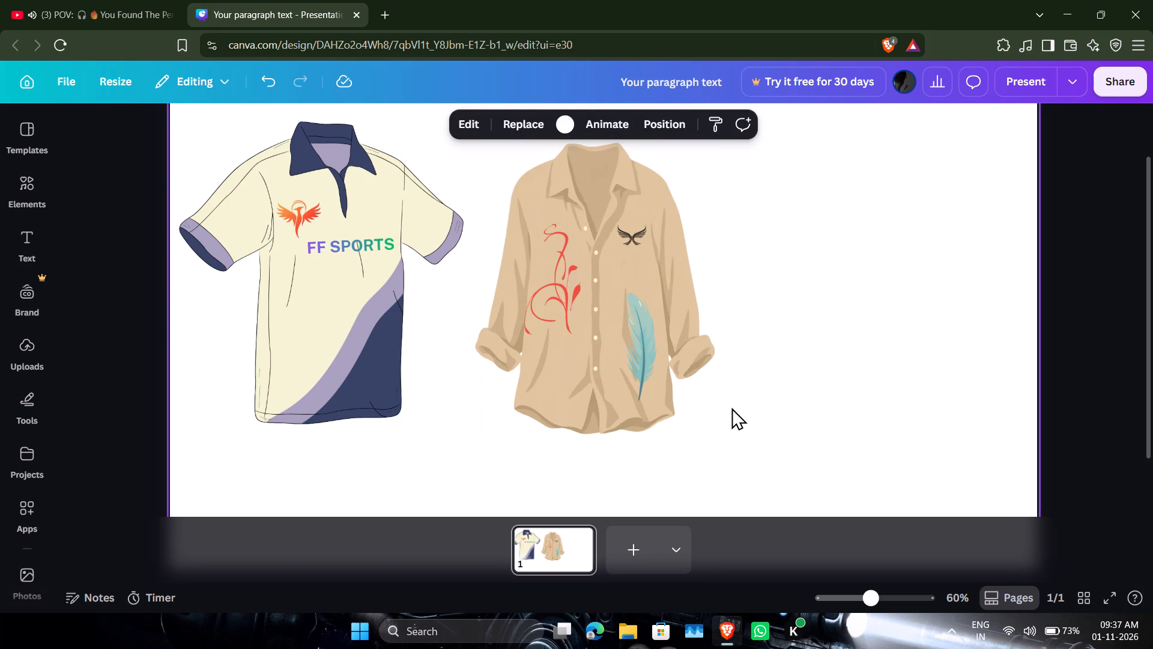
click(629, 235)
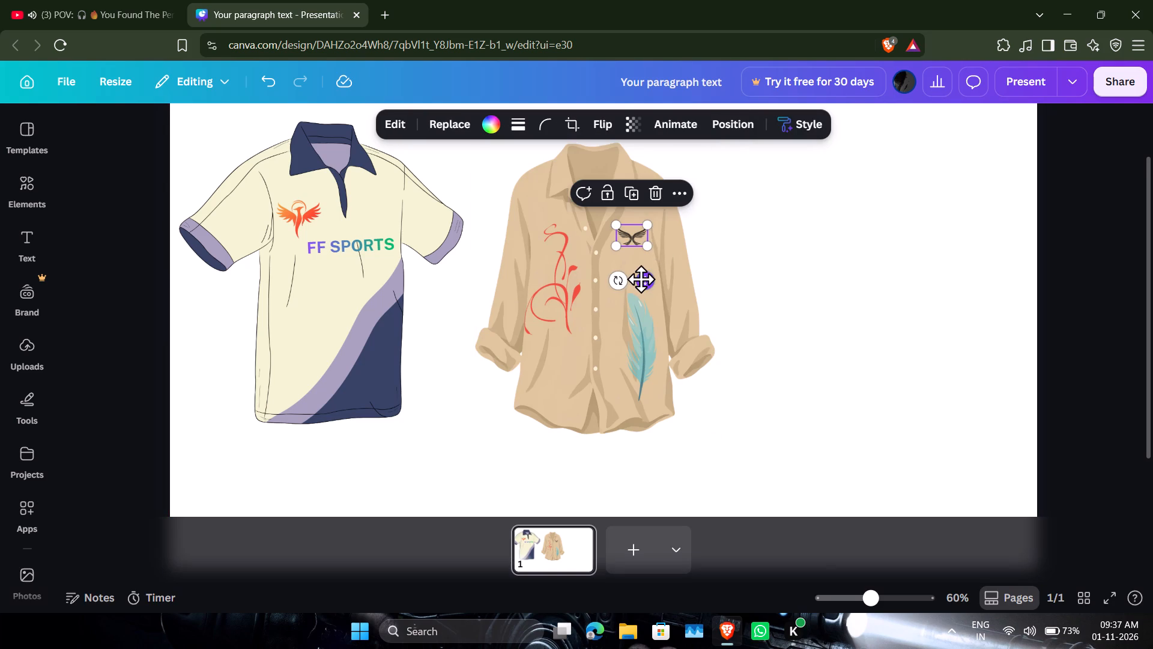
drag(641, 279, 637, 285)
click(635, 283)
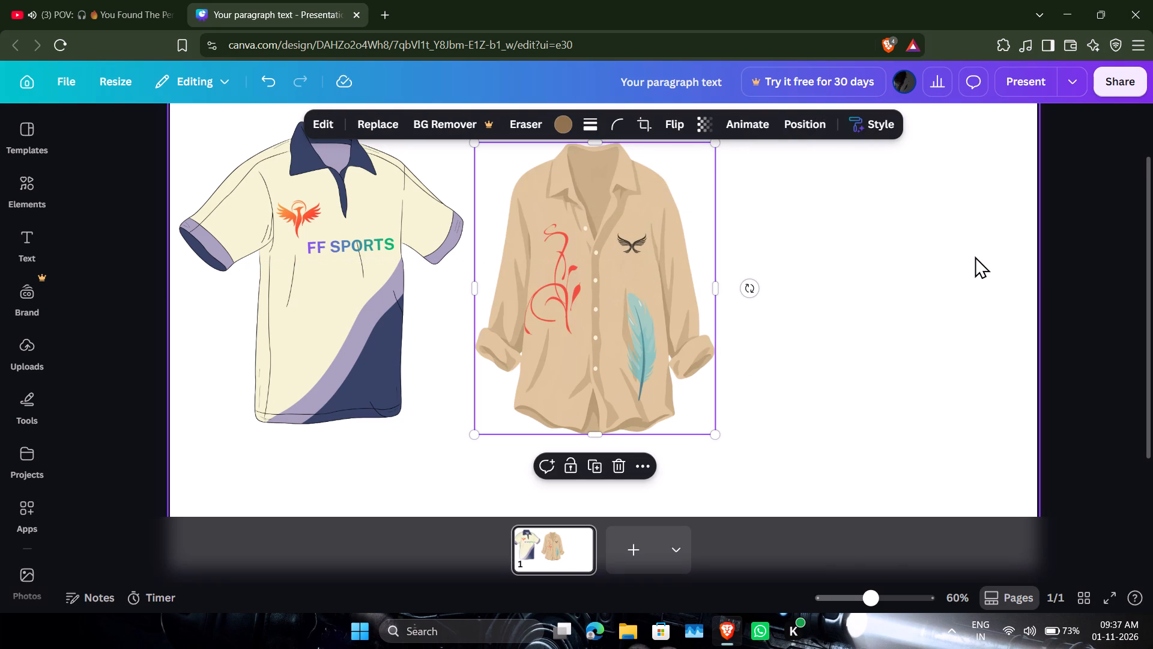
click(982, 255)
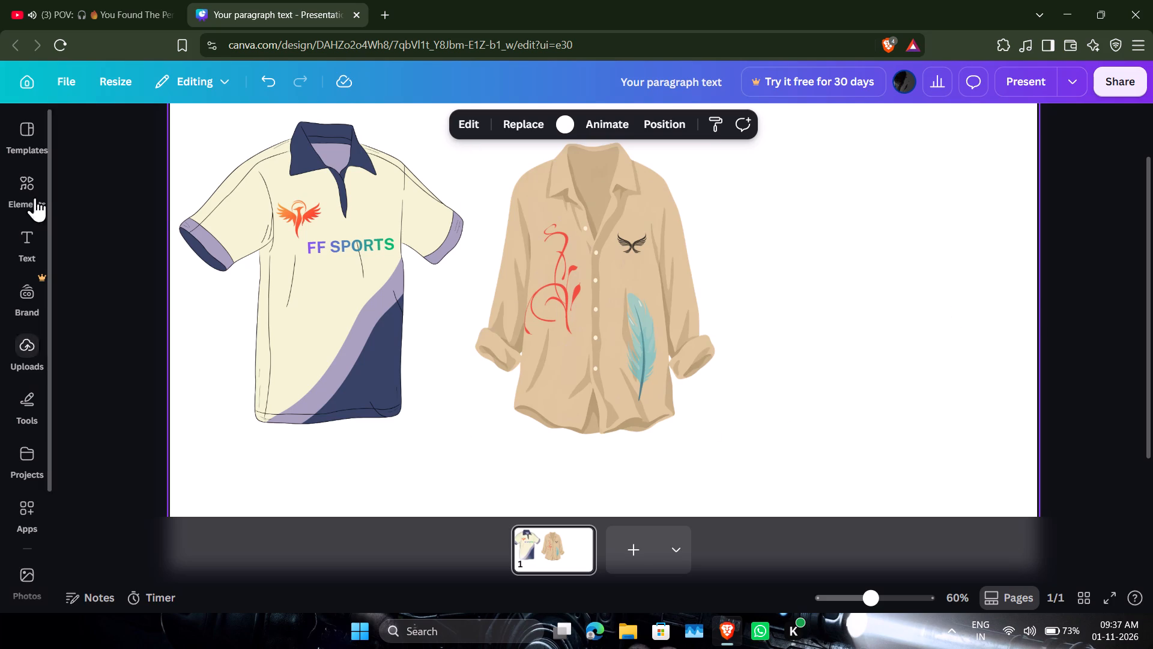
Open the full set of recommended elements and browse its clothing graphics for another garment.
click(5, 194)
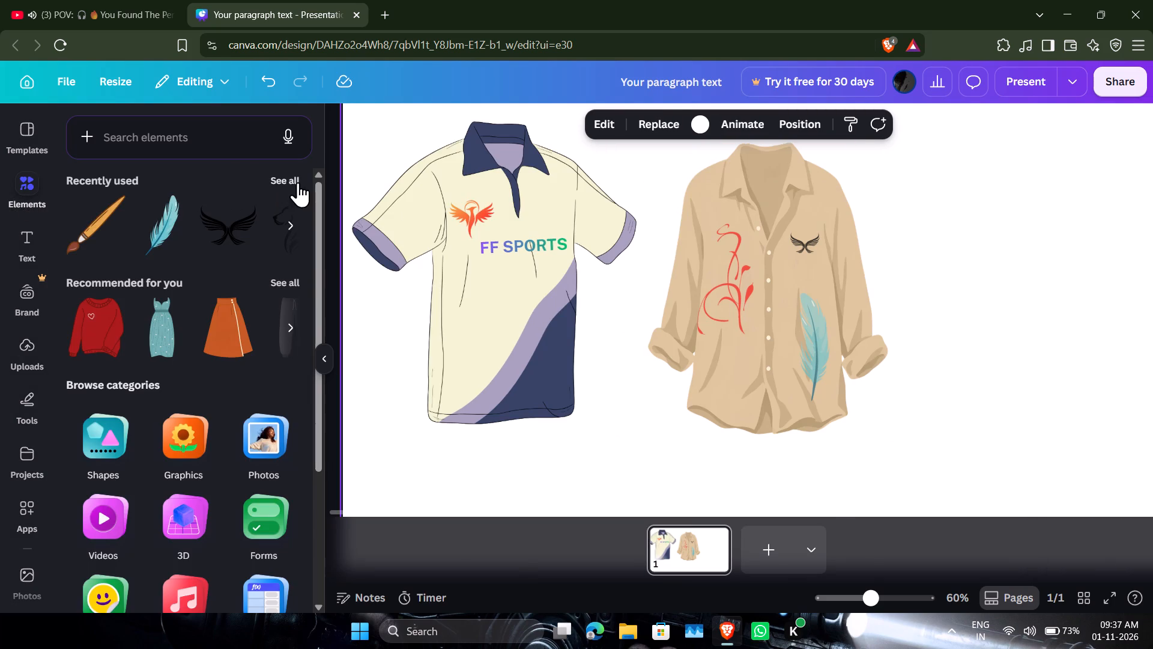
click(296, 280)
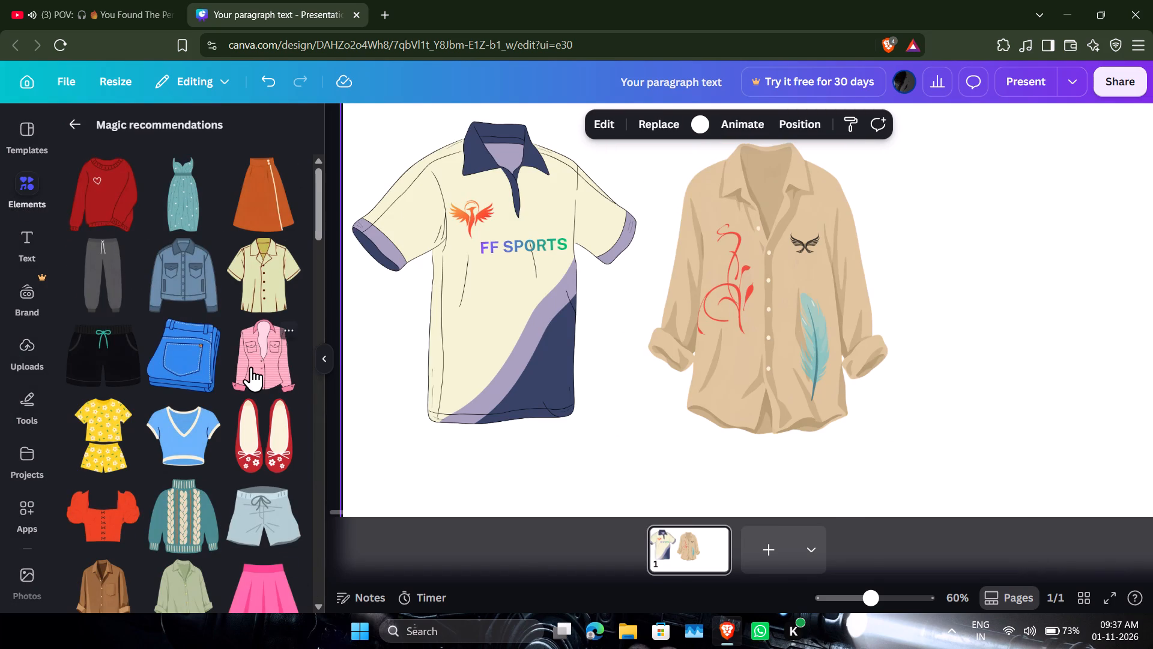
scroll(73, 377, down, 3)
scroll(99, 434, down, 2)
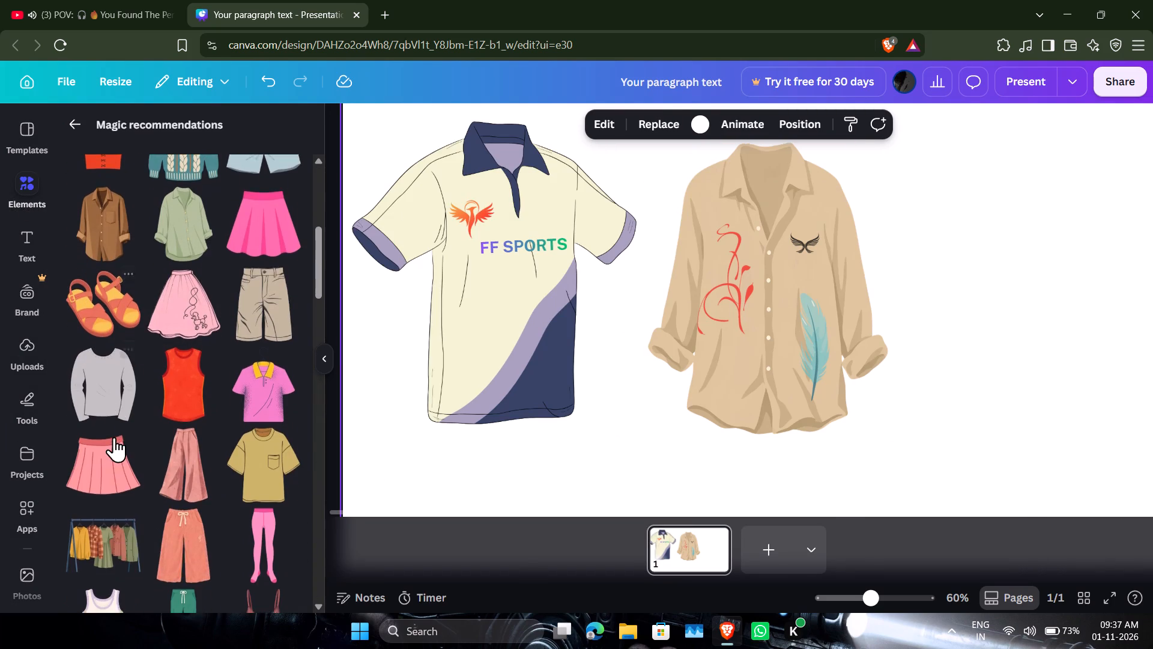
scroll(115, 437, down, 3)
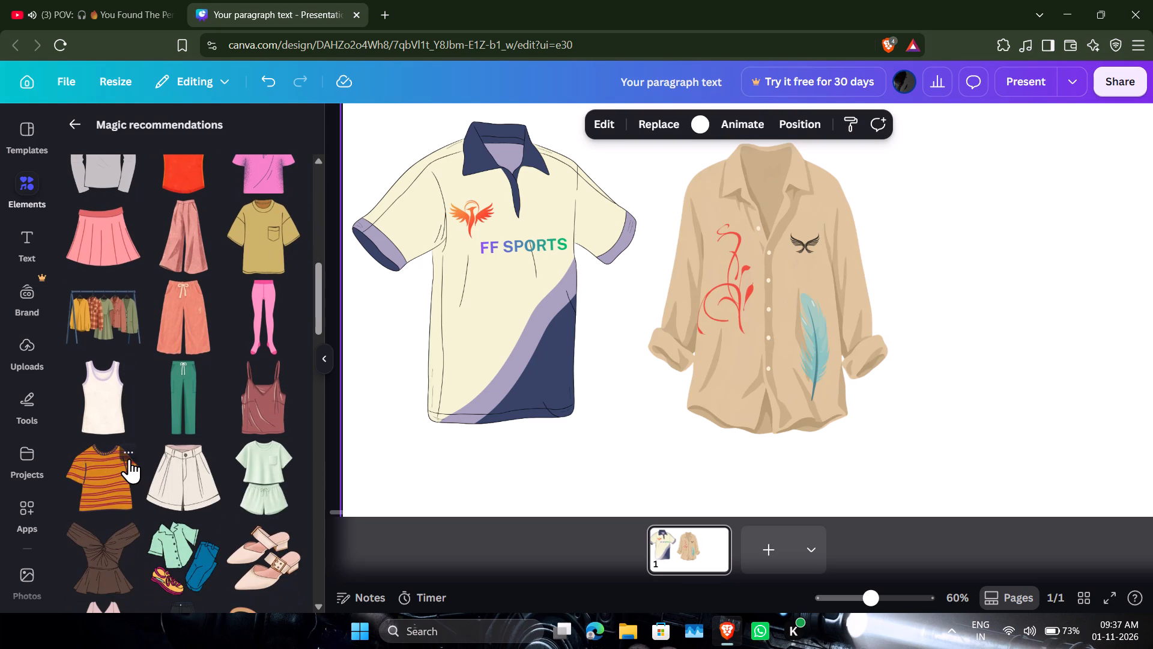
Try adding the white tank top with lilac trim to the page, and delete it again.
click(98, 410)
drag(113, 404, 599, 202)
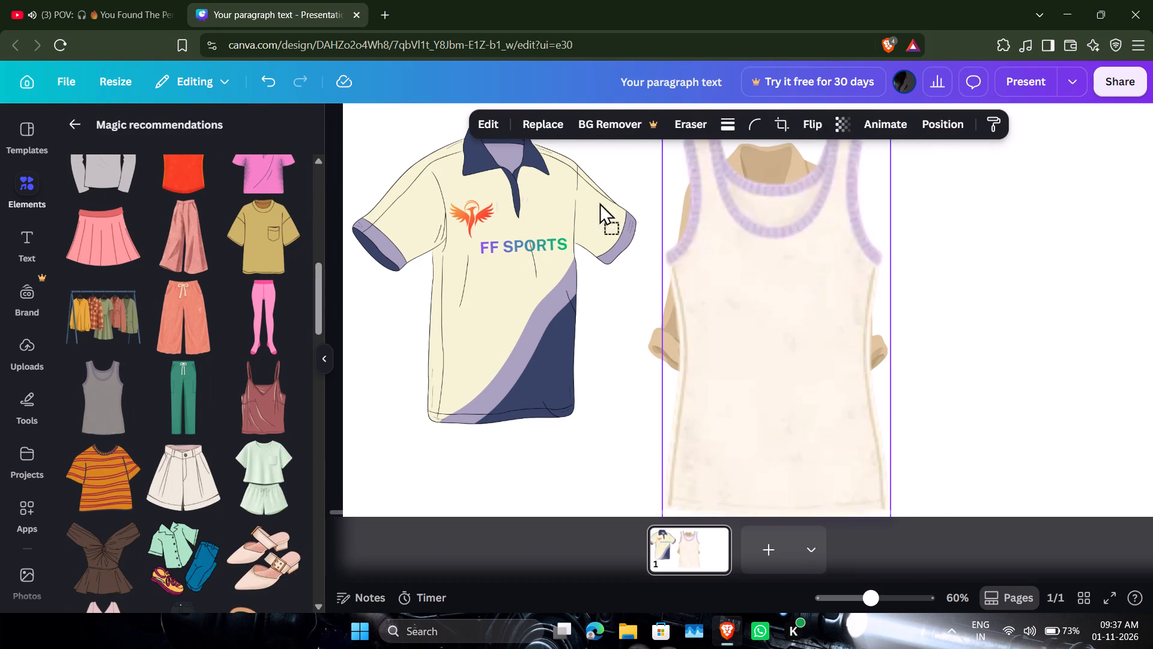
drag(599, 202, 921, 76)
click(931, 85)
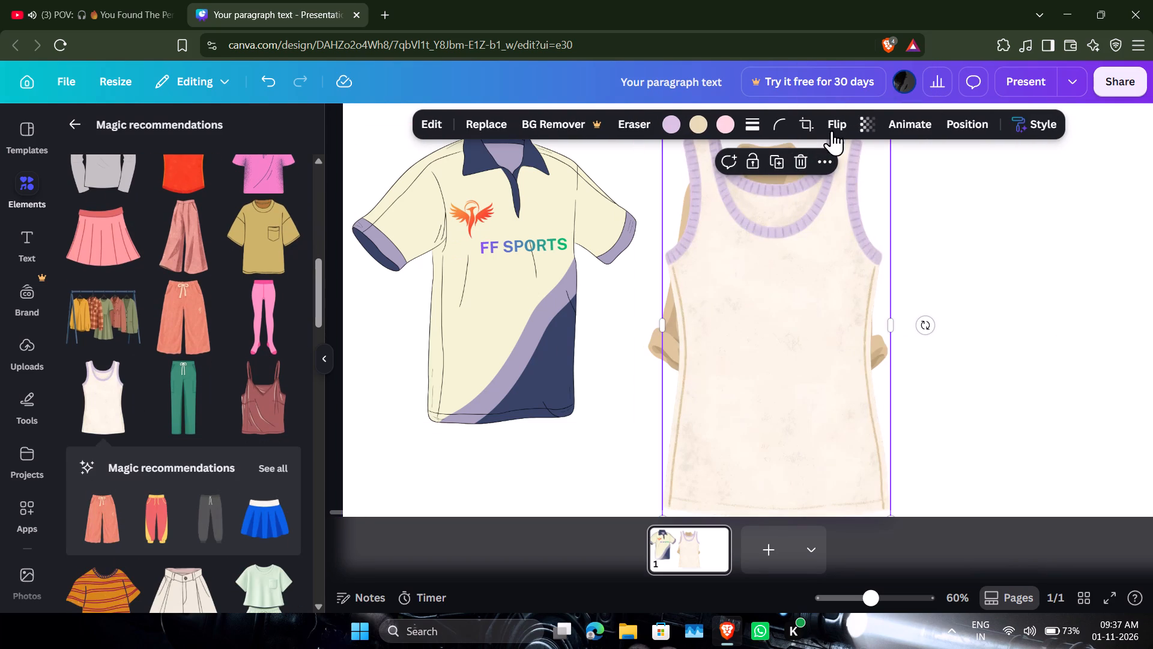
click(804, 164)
Find the plain grey T-shirt among the recommended graphics and place it on the page to the right of the beige shirt.
scroll(71, 513, down, 3)
scroll(139, 436, down, 2)
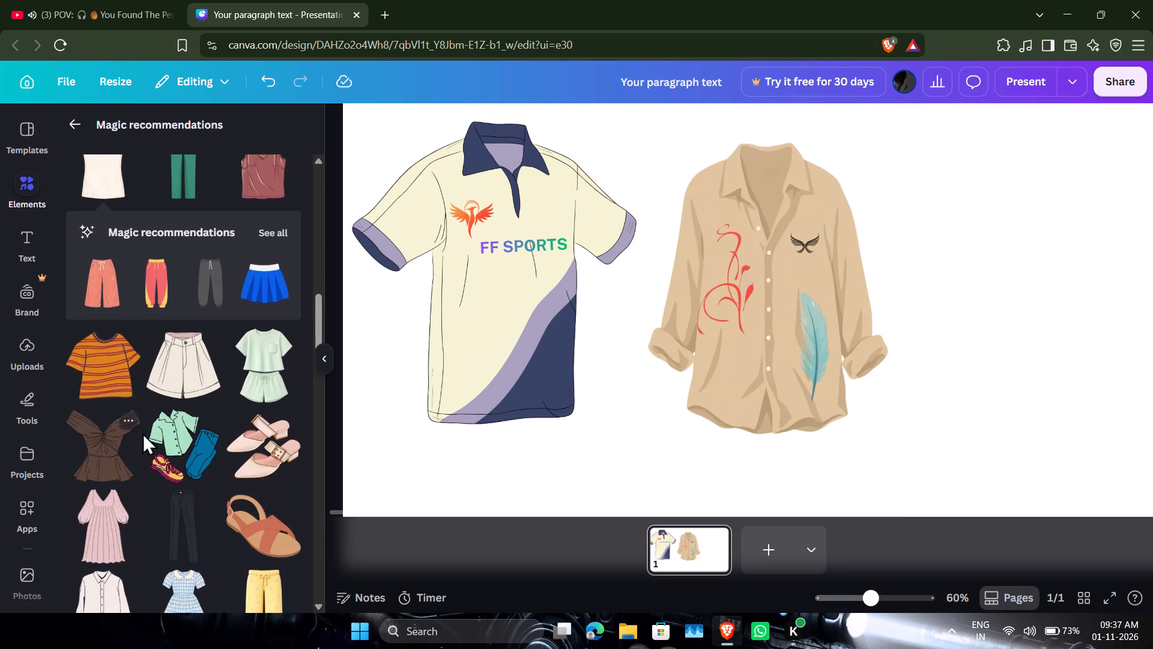
scroll(142, 433, down, 3)
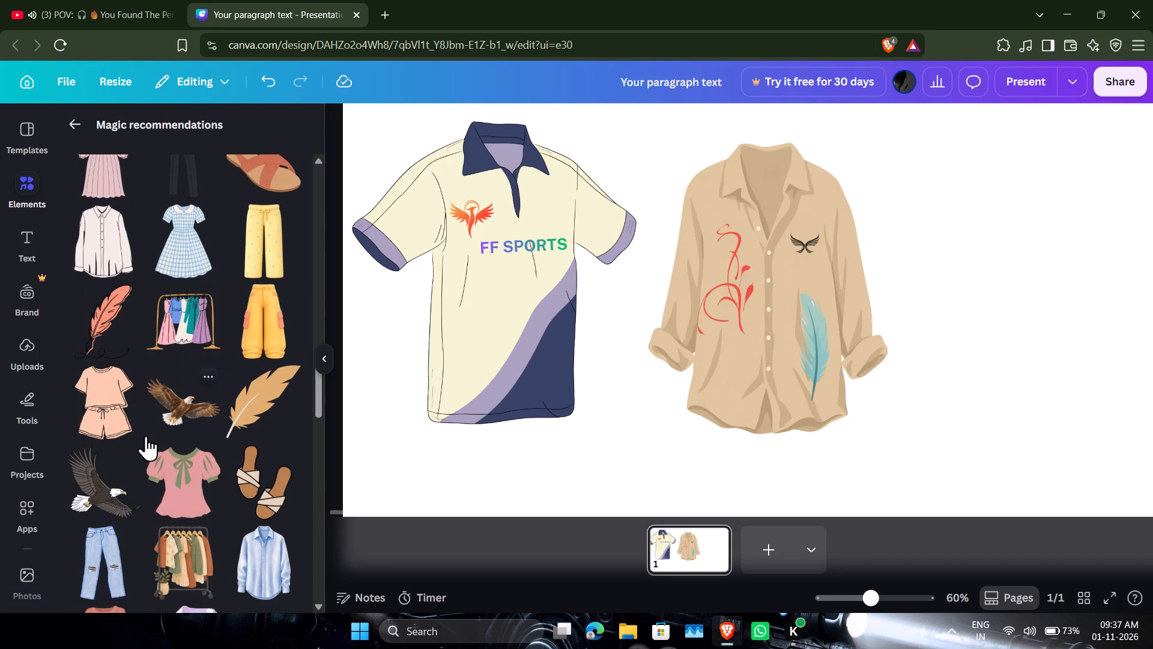
scroll(146, 436, down, 3)
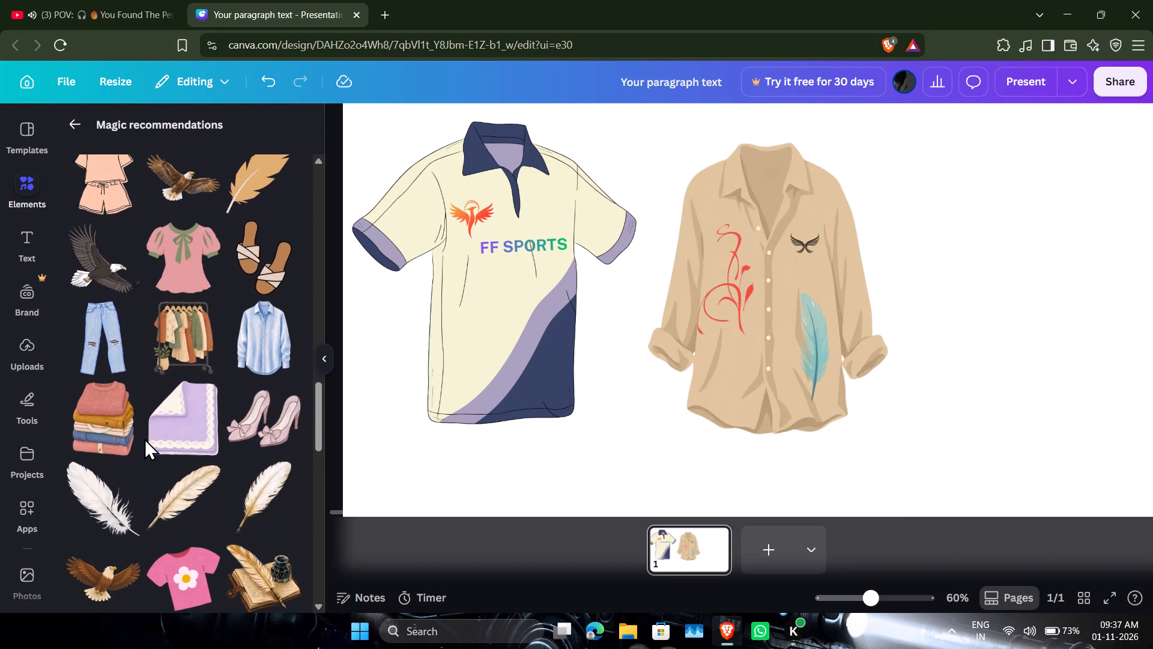
scroll(144, 438, down, 2)
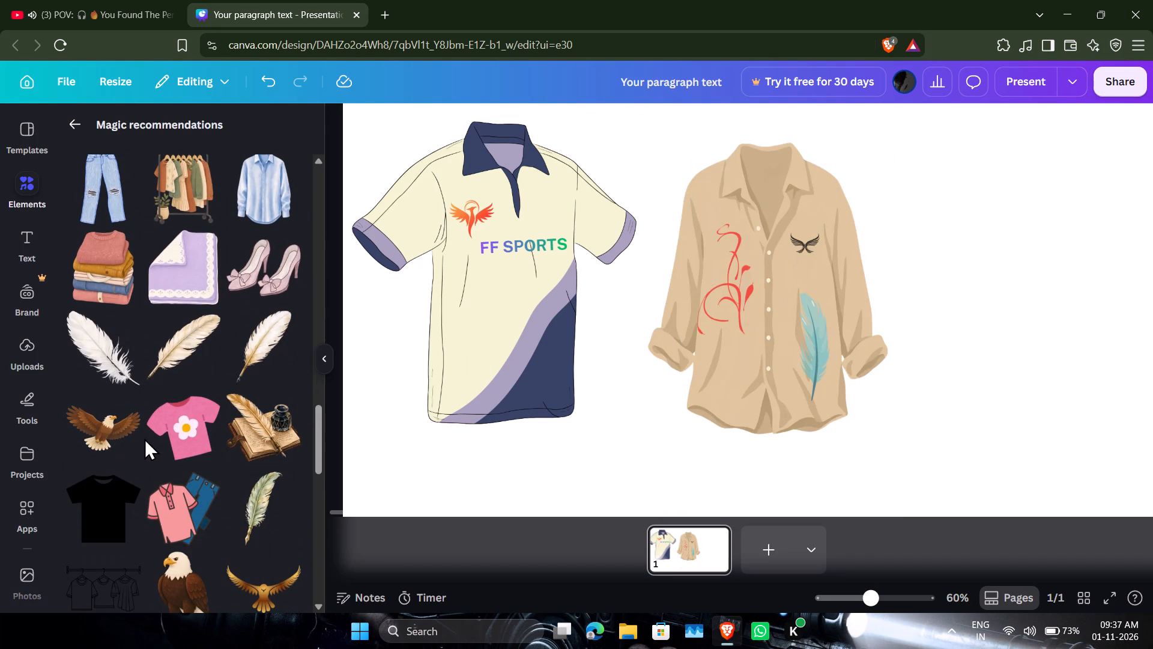
scroll(144, 438, down, 3)
scroll(154, 361, down, 6)
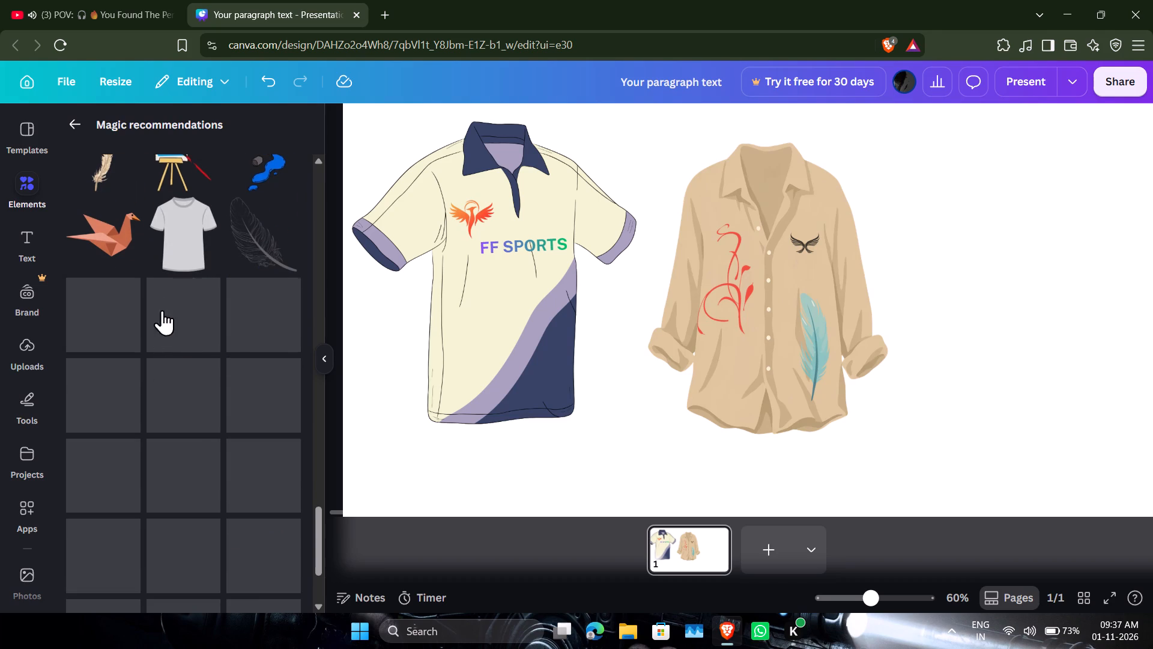
click(202, 234)
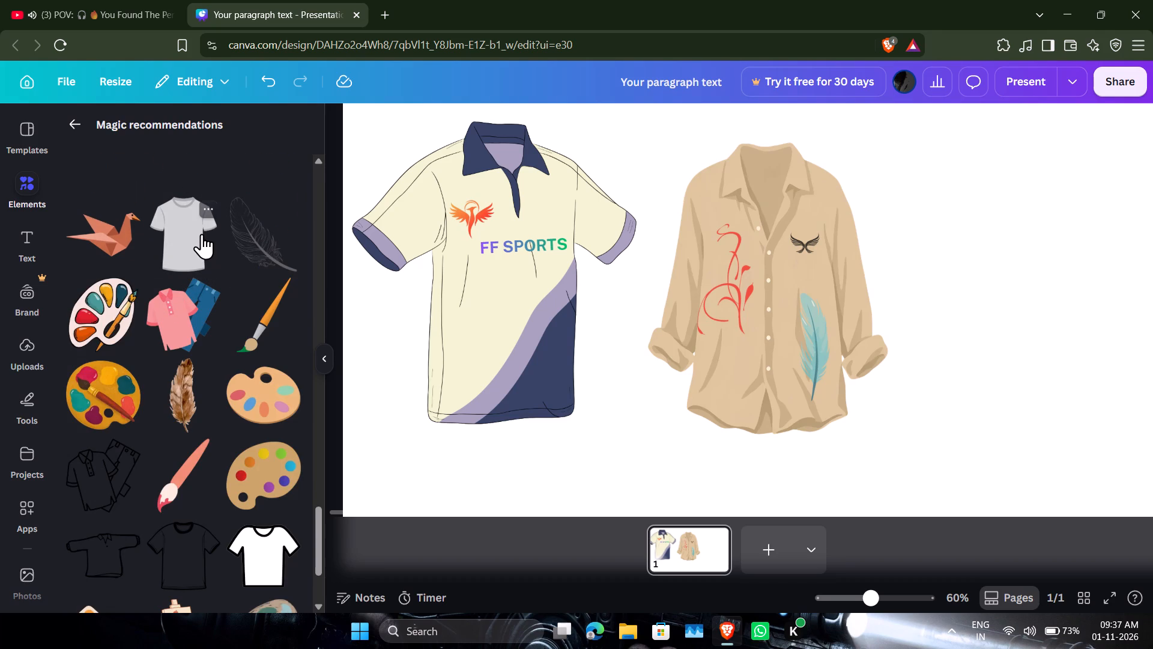
click(208, 233)
drag(214, 231, 917, 209)
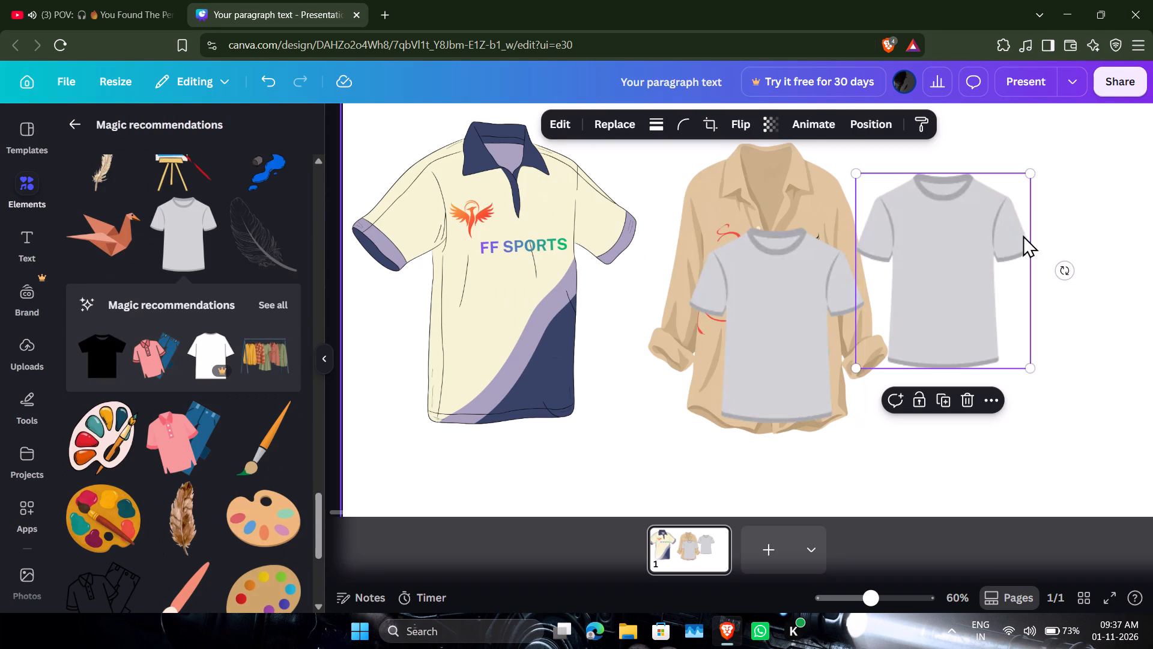
Delete the extra grey T-shirt that overlaps the beige shirt.
click(964, 217)
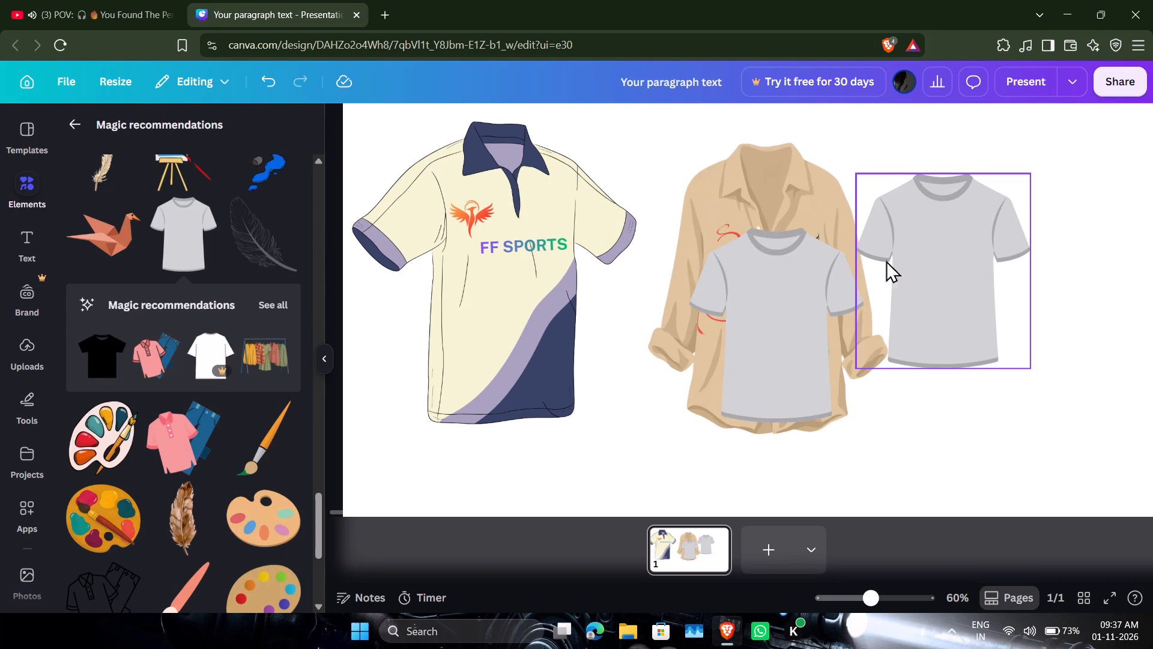
right_click(797, 274)
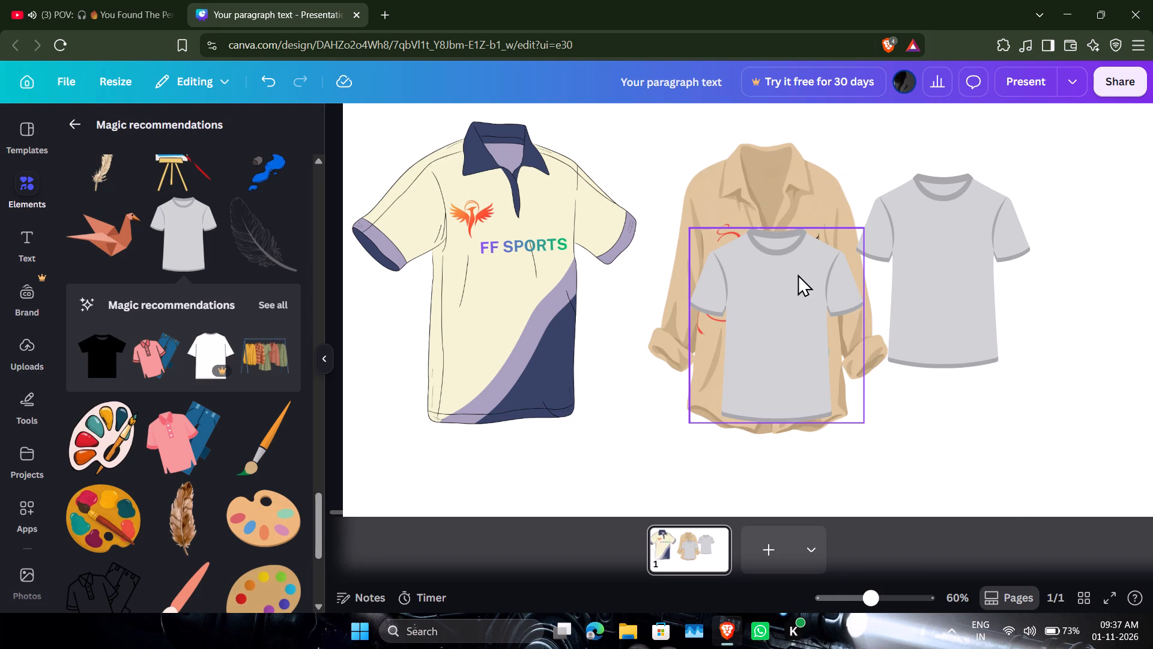
click(859, 262)
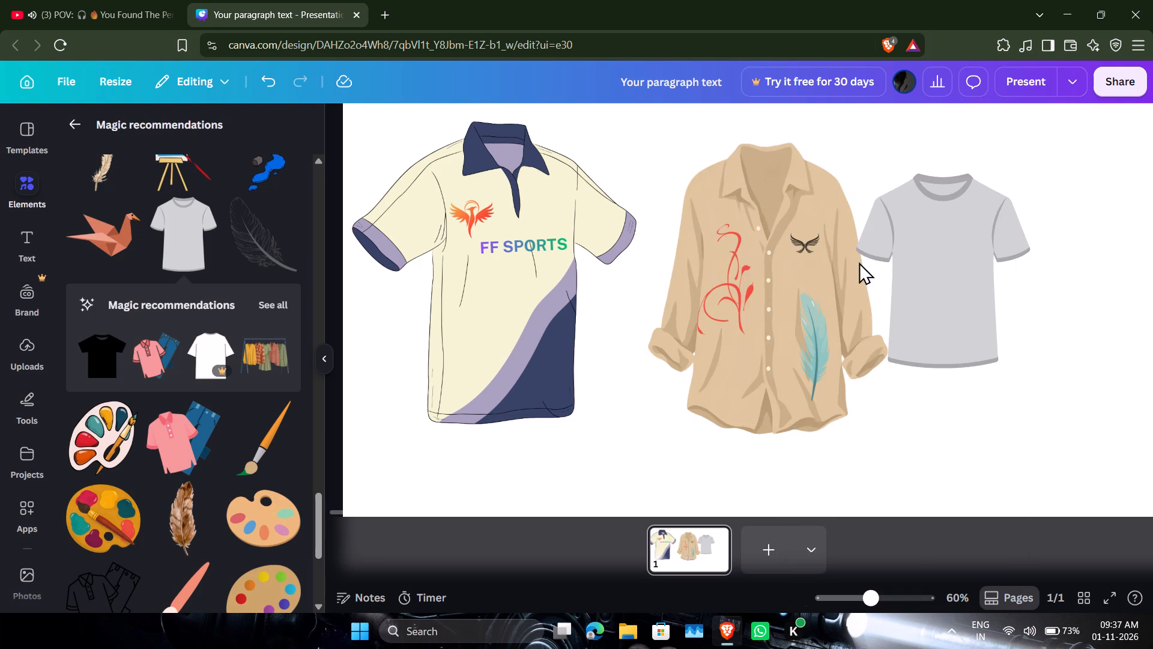
Enlarge the grey T-shirt to nearly the height of the other garments and position it in the space beside the beige shirt.
drag(963, 290, 1057, 343)
drag(1058, 343, 986, 290)
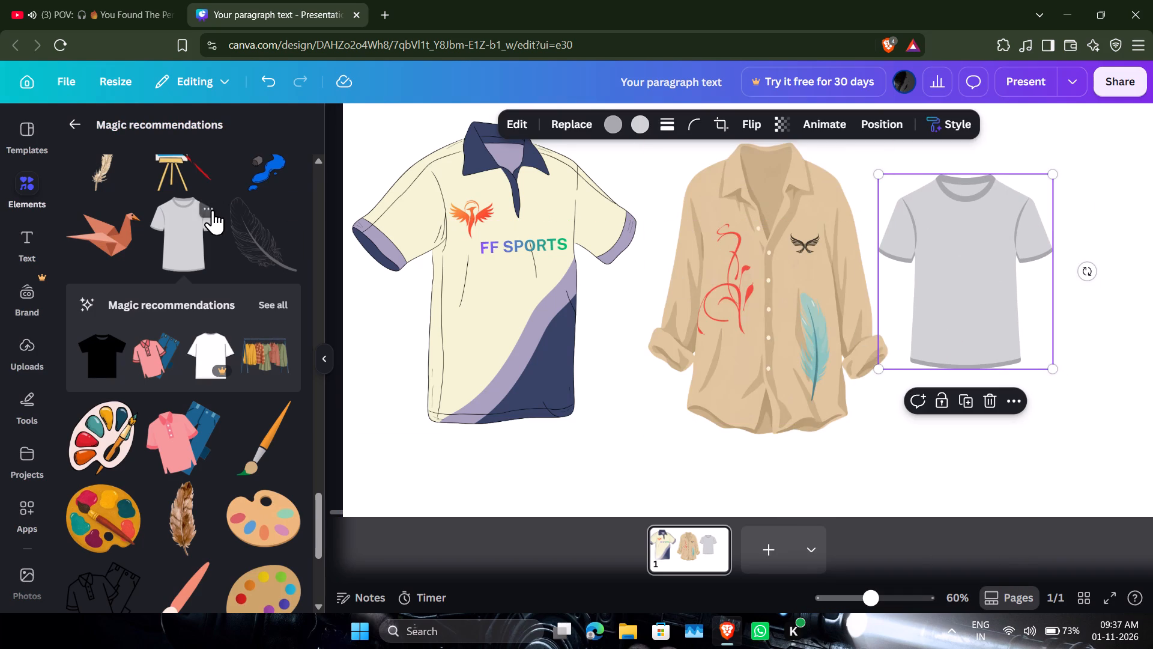
drag(1051, 371, 1053, 374)
drag(1053, 374, 1130, 442)
drag(1013, 364, 1026, 323)
double_click(1026, 323)
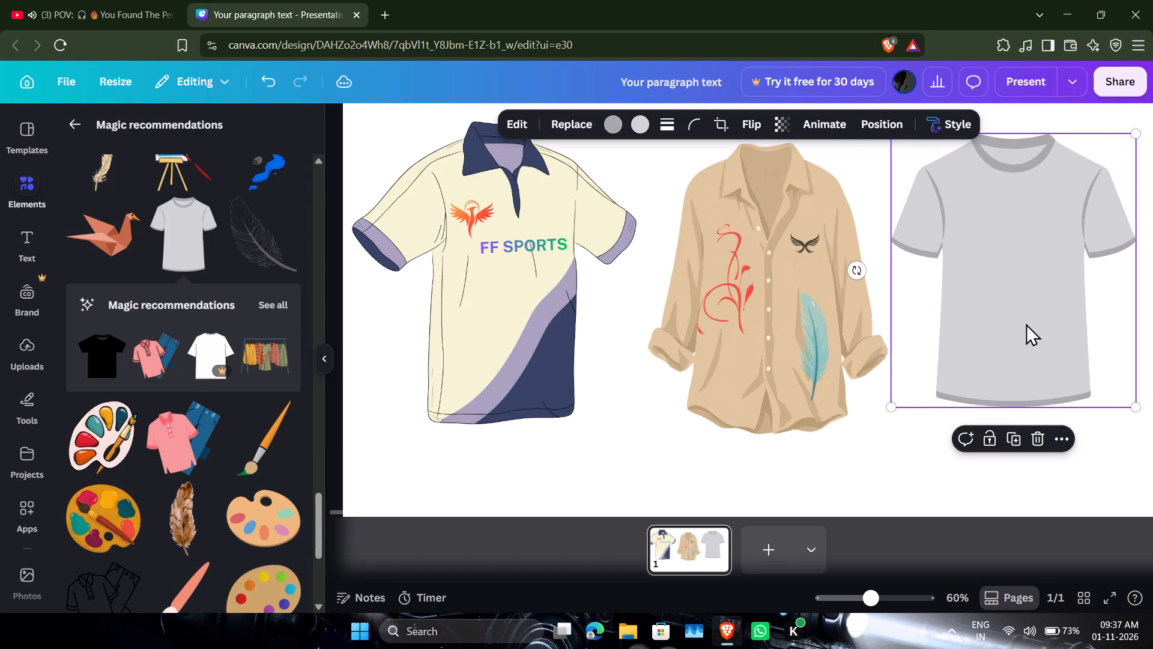
click(1102, 466)
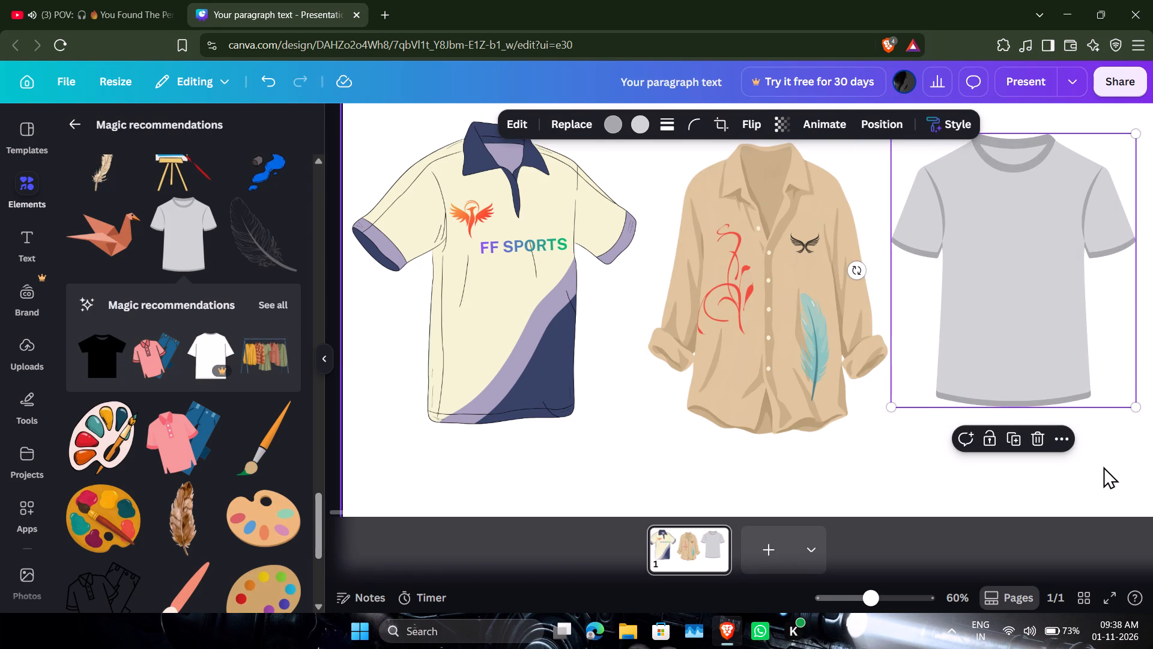
Add the black maned wolf-head emblem from the recently used elements over the grey T-shirt's shoulder and shrink it.
double_click(68, 127)
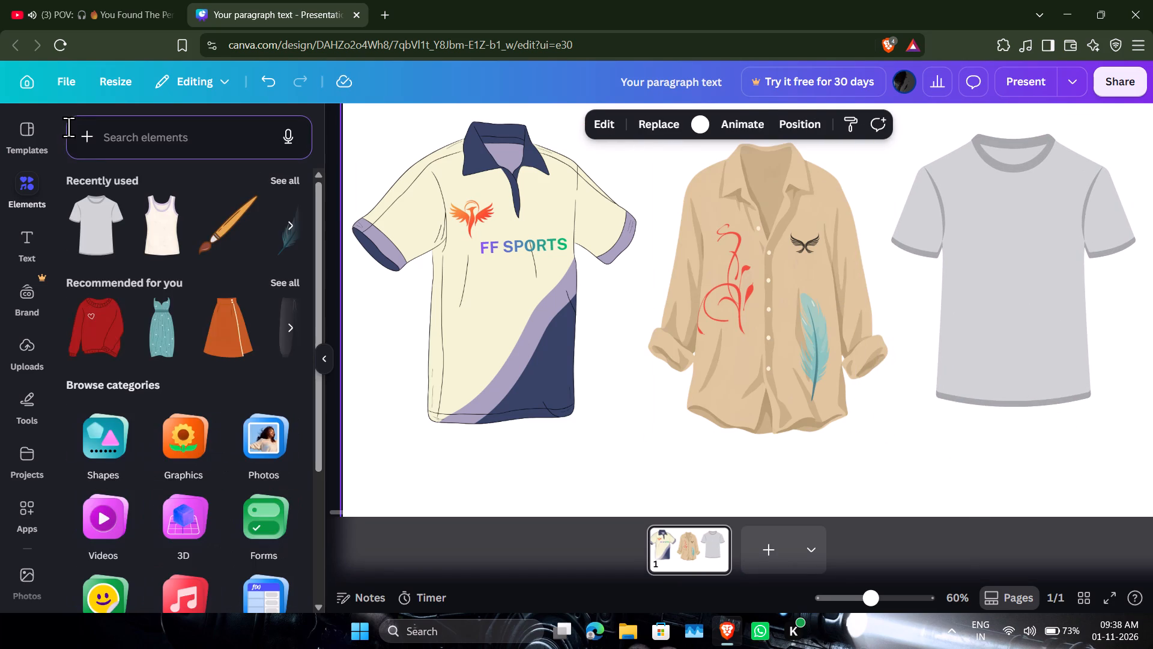
click(289, 180)
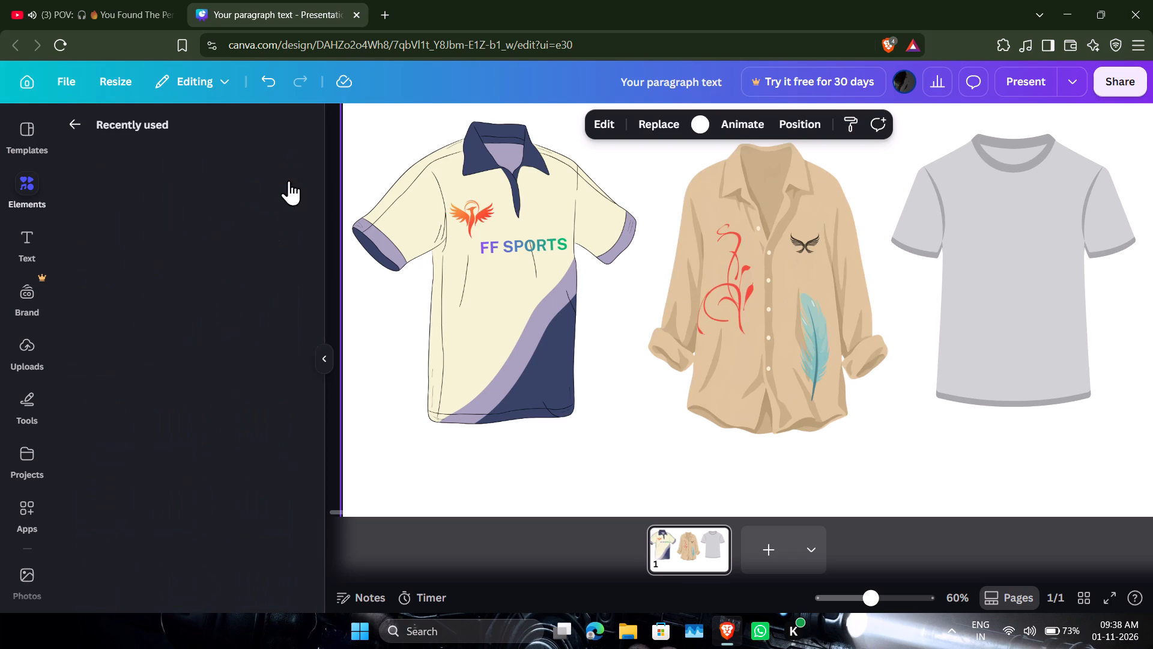
scroll(137, 364, down, 3)
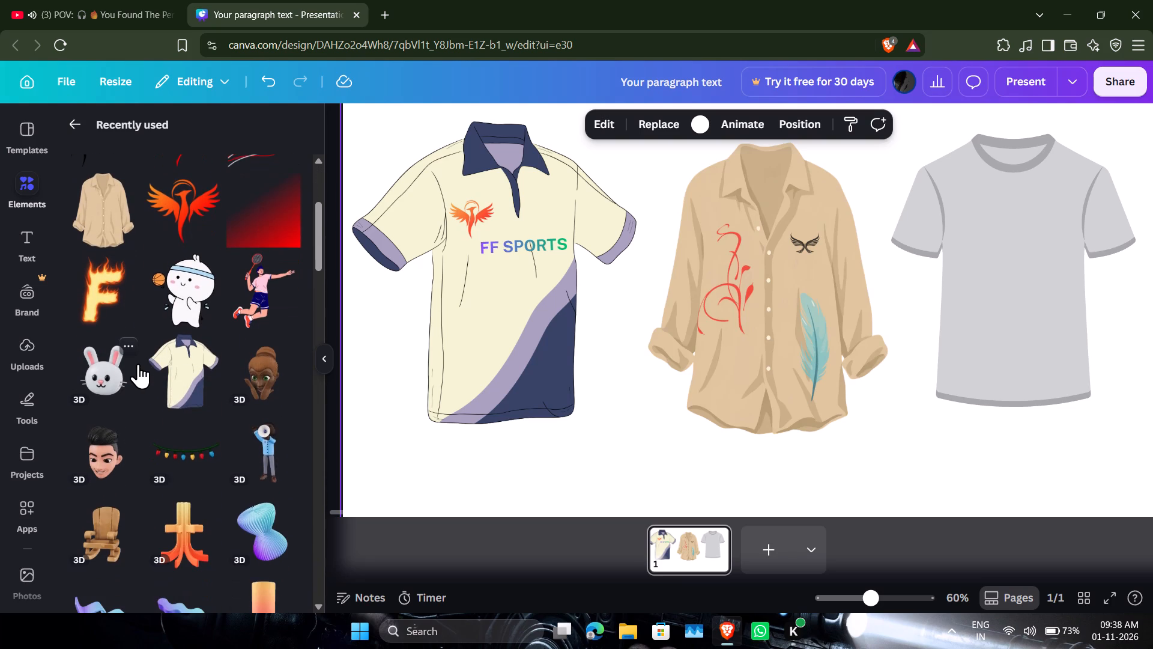
scroll(142, 362, up, 4)
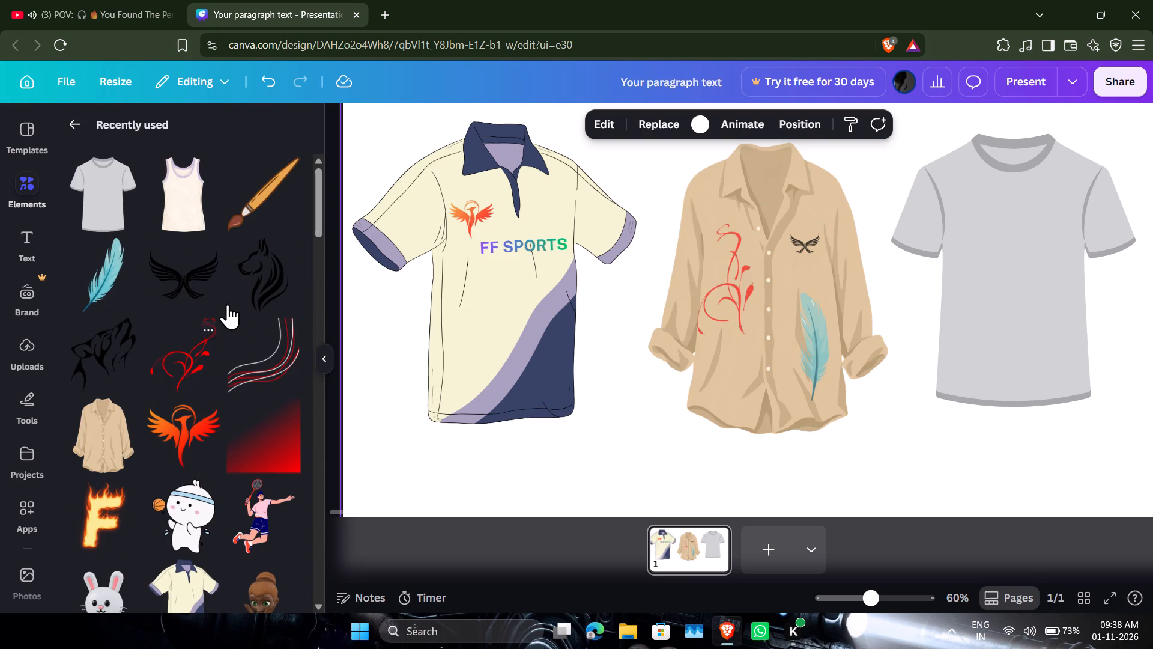
drag(258, 285, 930, 165)
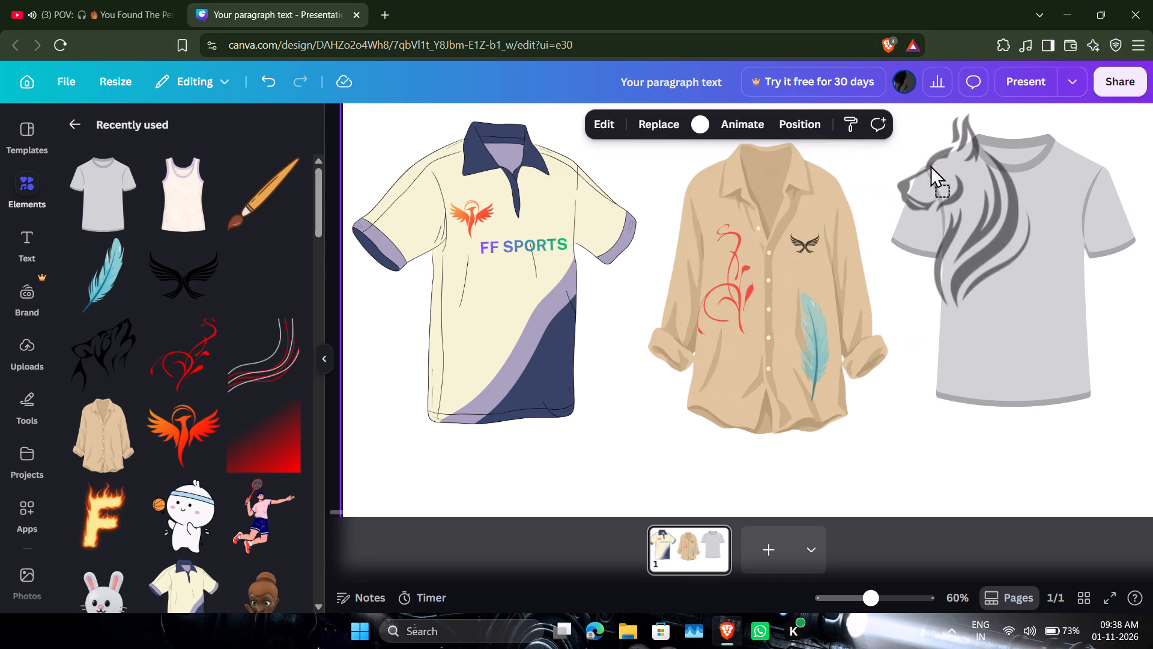
drag(930, 165, 932, 170)
drag(1040, 315, 1009, 247)
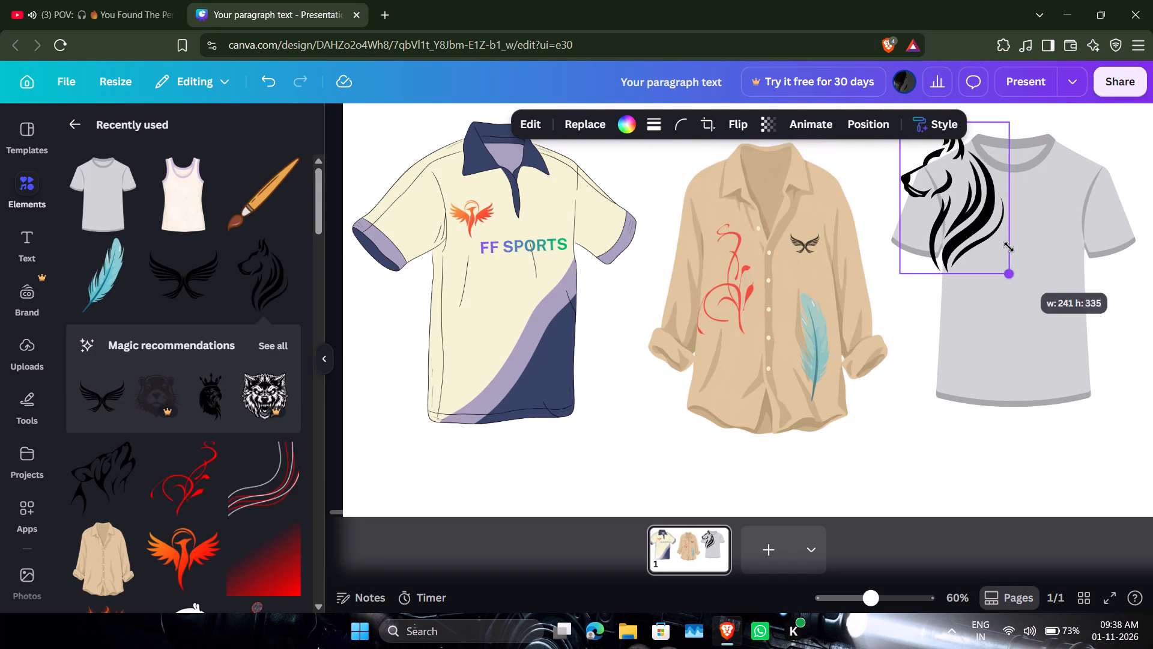
drag(1009, 247, 999, 229)
click(997, 225)
Move the grey T-shirt slightly closer to the beige shirt, beneath the wolf-head emblem.
drag(980, 206, 973, 201)
drag(928, 187, 931, 185)
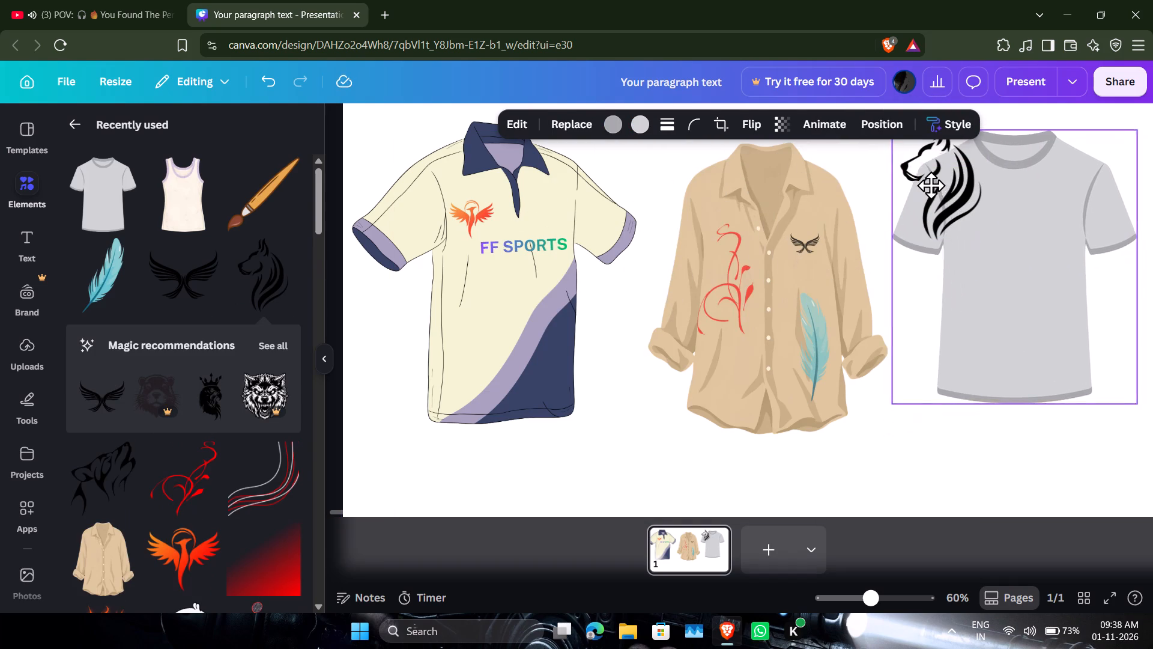
drag(931, 185, 937, 189)
click(931, 190)
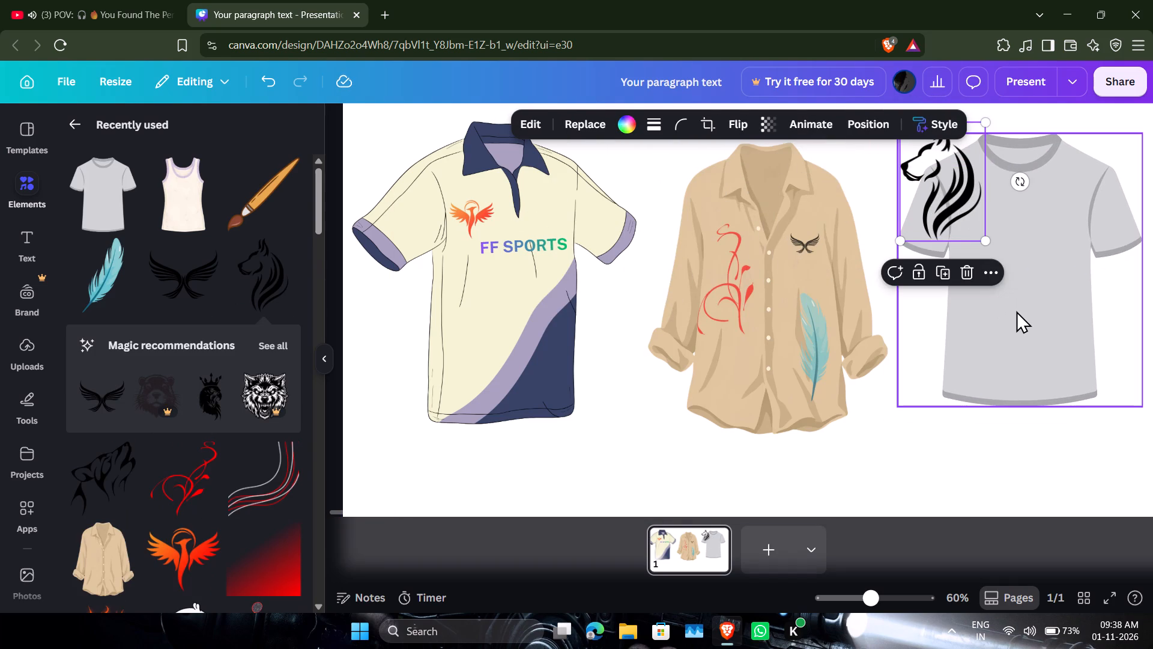
drag(1017, 312, 999, 314)
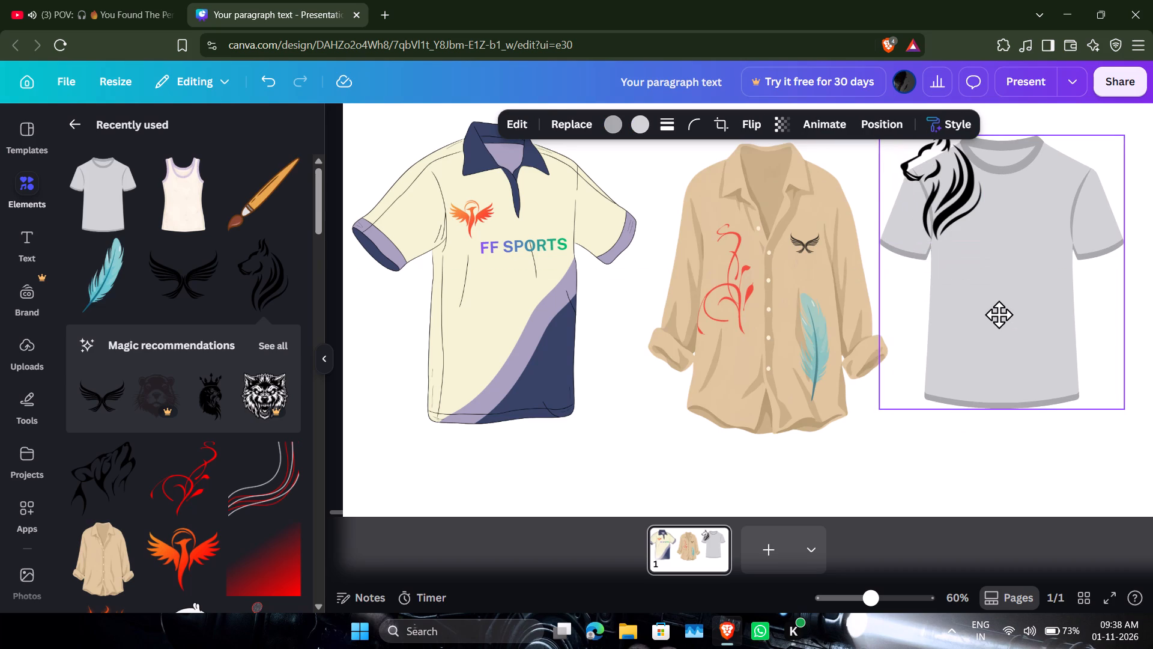
drag(999, 314, 998, 308)
click(999, 306)
Shrink the wolf-head emblem to a small logo and place it on the grey T-shirt's left-hand chest, near the sleeve seam.
click(935, 209)
drag(936, 208, 987, 238)
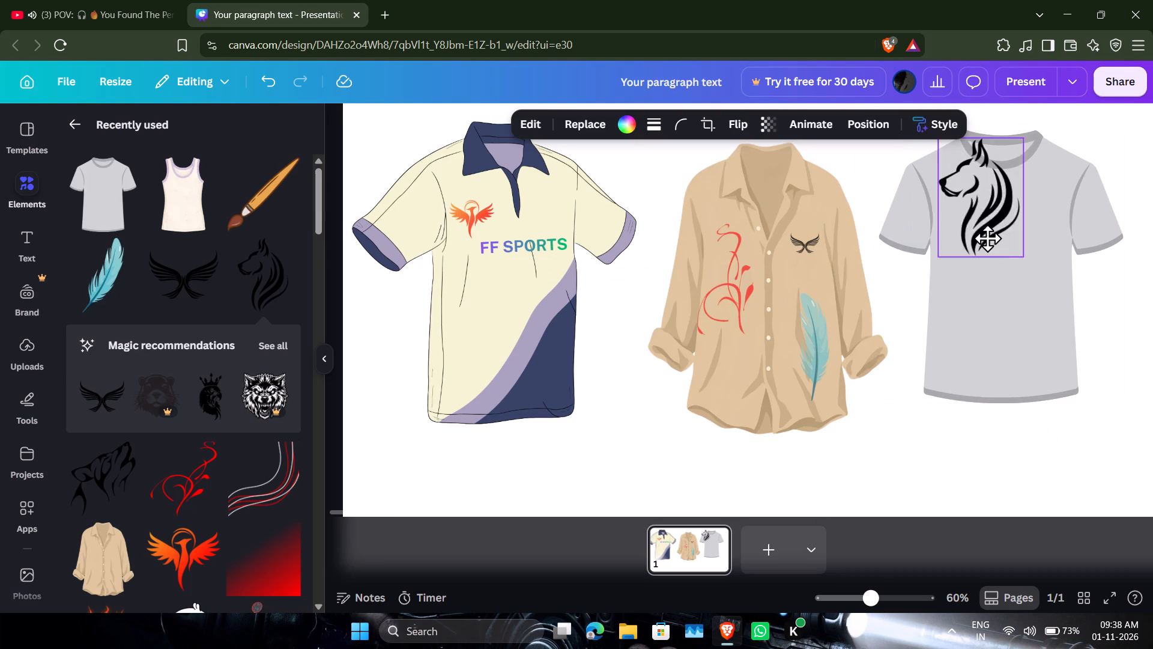
drag(987, 238, 988, 251)
click(988, 251)
click(1009, 264)
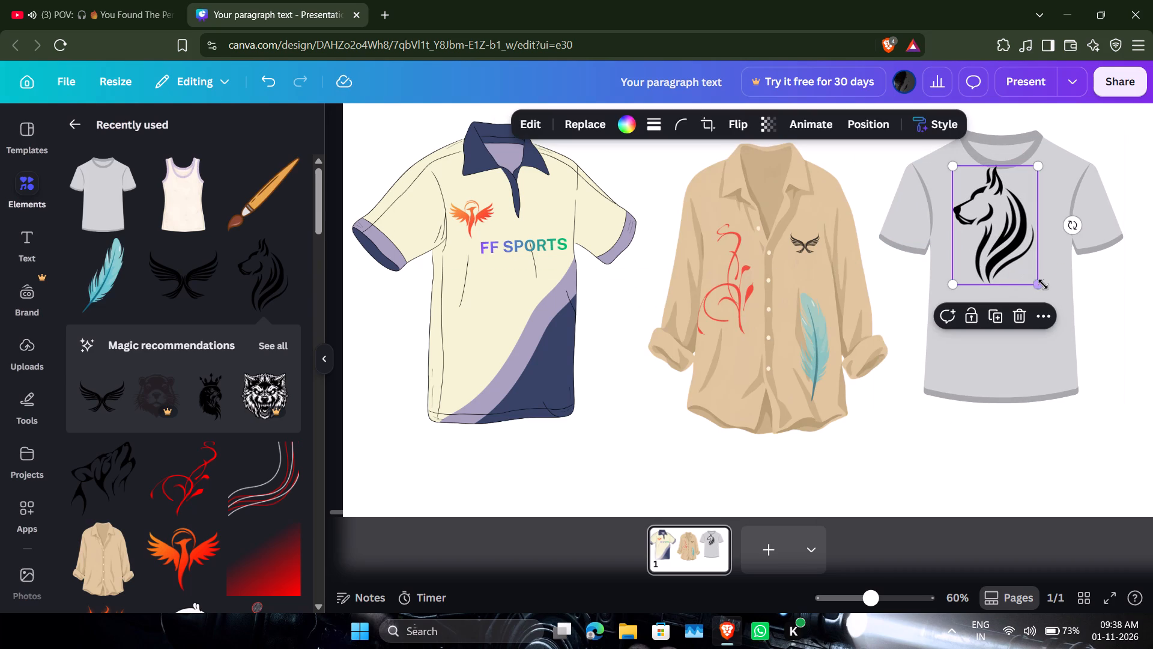
click(1038, 285)
drag(1038, 285, 993, 218)
drag(963, 184, 957, 201)
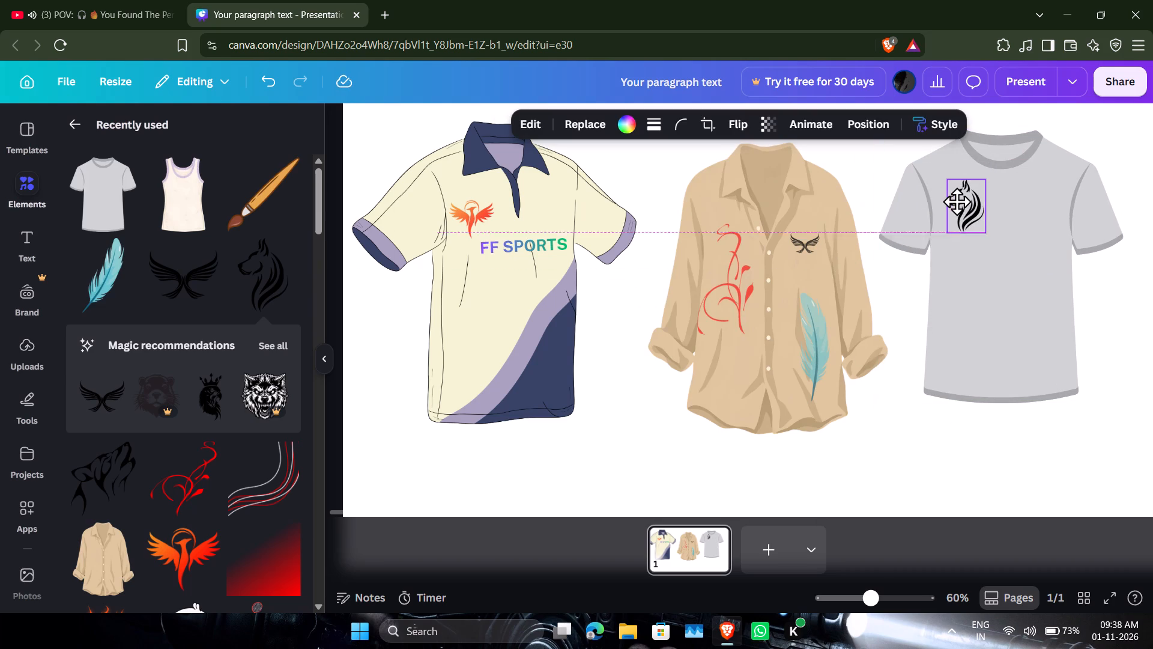
drag(957, 201, 951, 204)
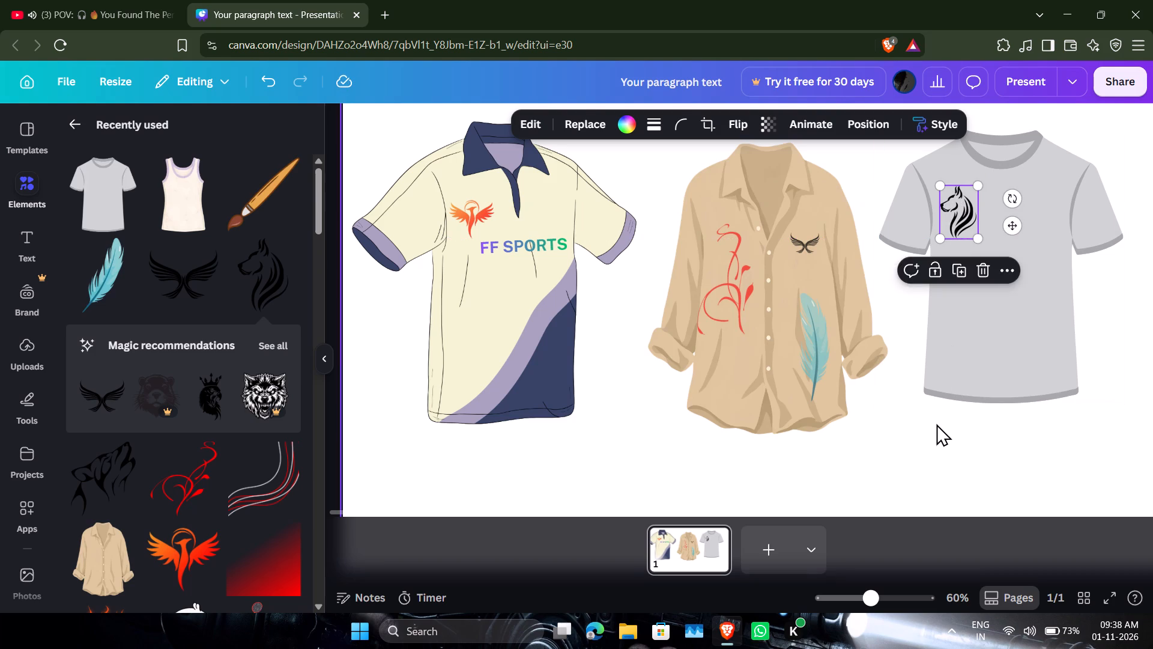
Make the wolf-head logo slightly smaller and nudge it down and inward on the grey T-shirt's chest.
click(939, 431)
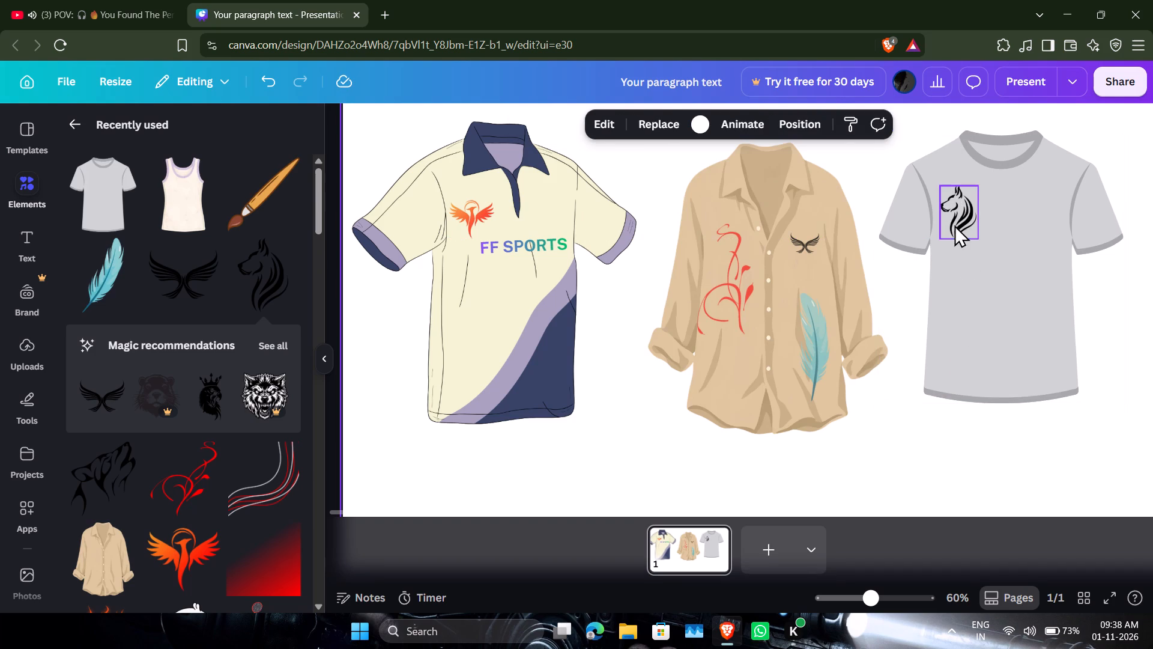
click(957, 218)
drag(976, 234, 964, 227)
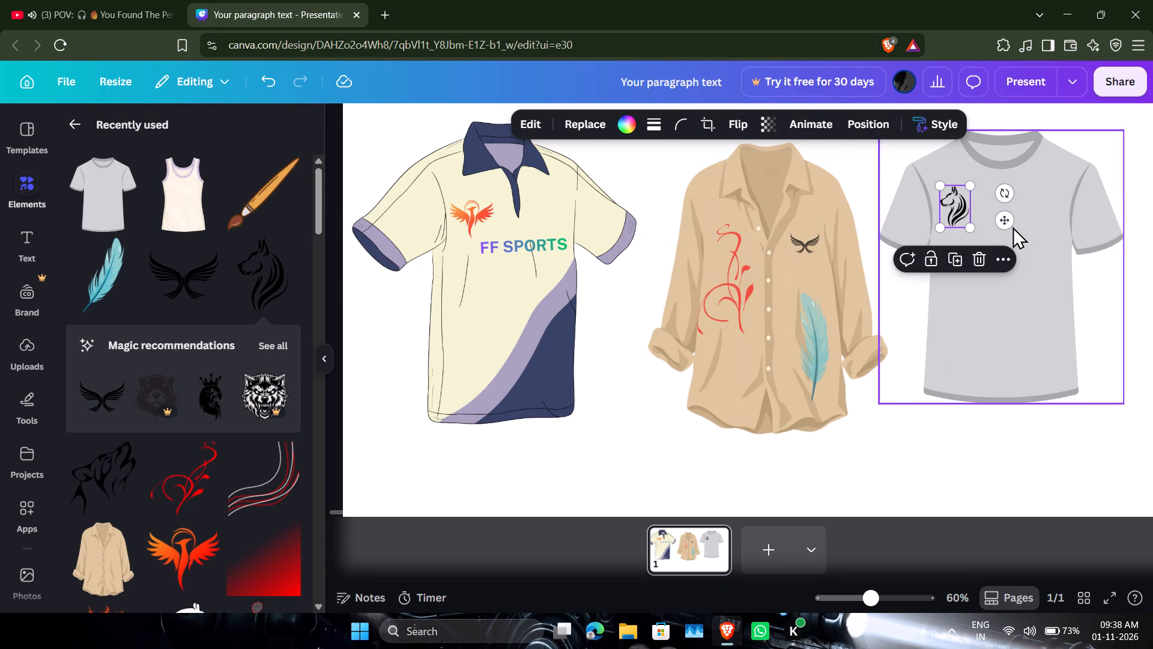
drag(1003, 225, 1009, 234)
Reposition the grey T-shirt behind its logo so its collar lines up with the top of the beige shirt.
drag(1009, 234, 1005, 242)
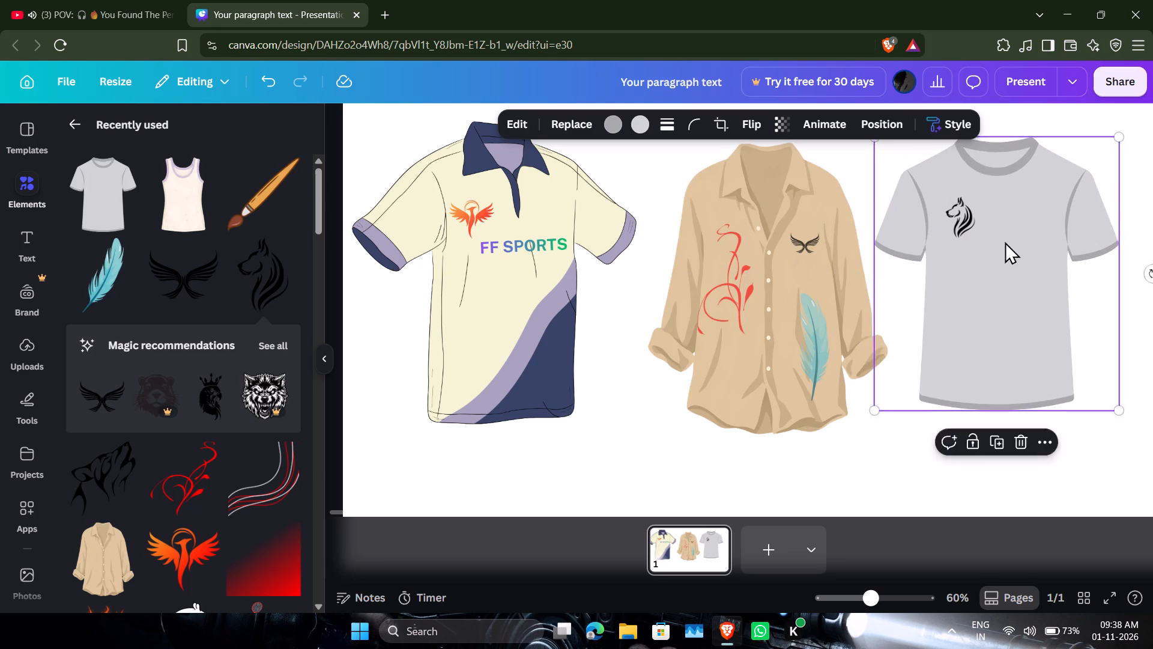
drag(1005, 242, 1012, 255)
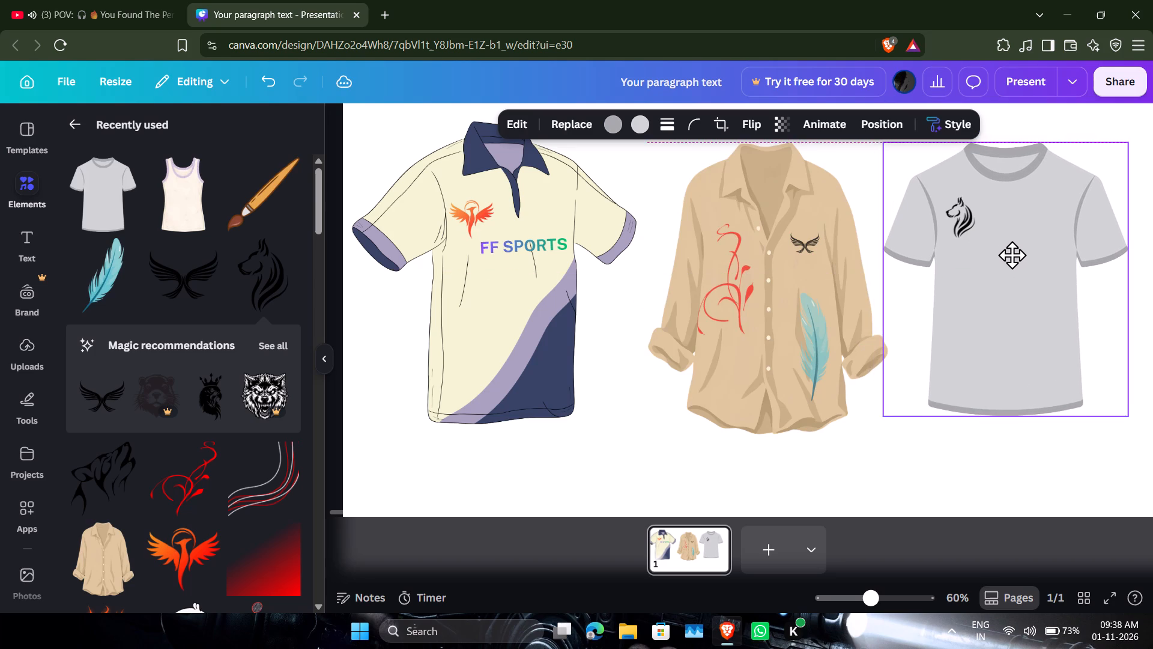
drag(1012, 255, 1009, 251)
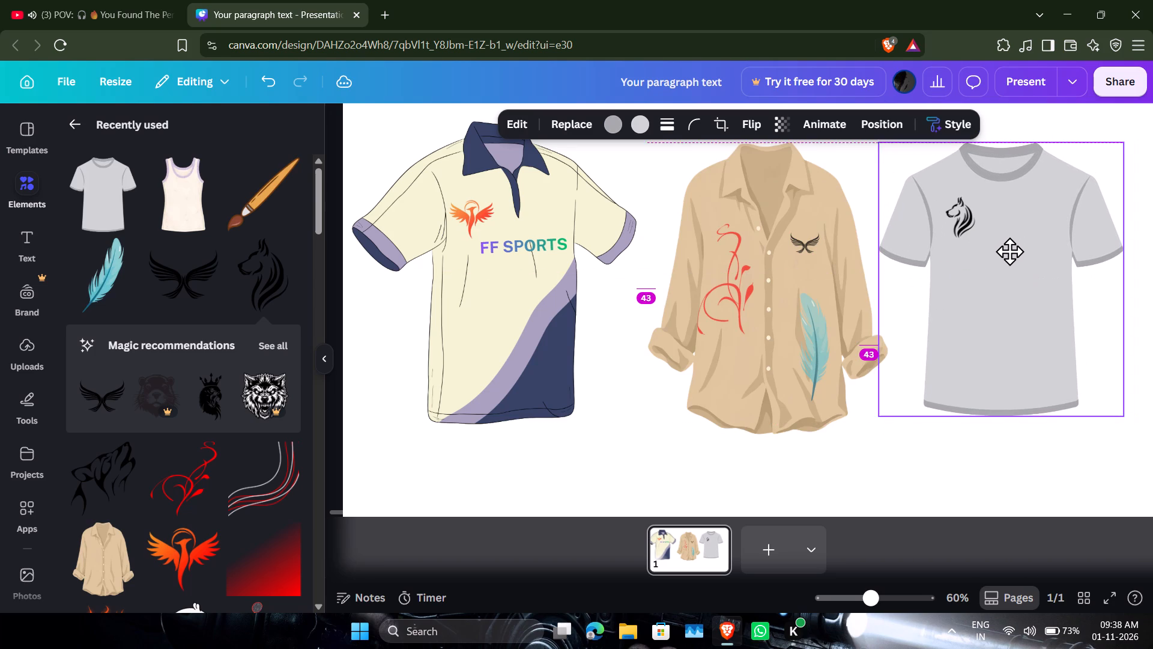
drag(1009, 251, 1017, 243)
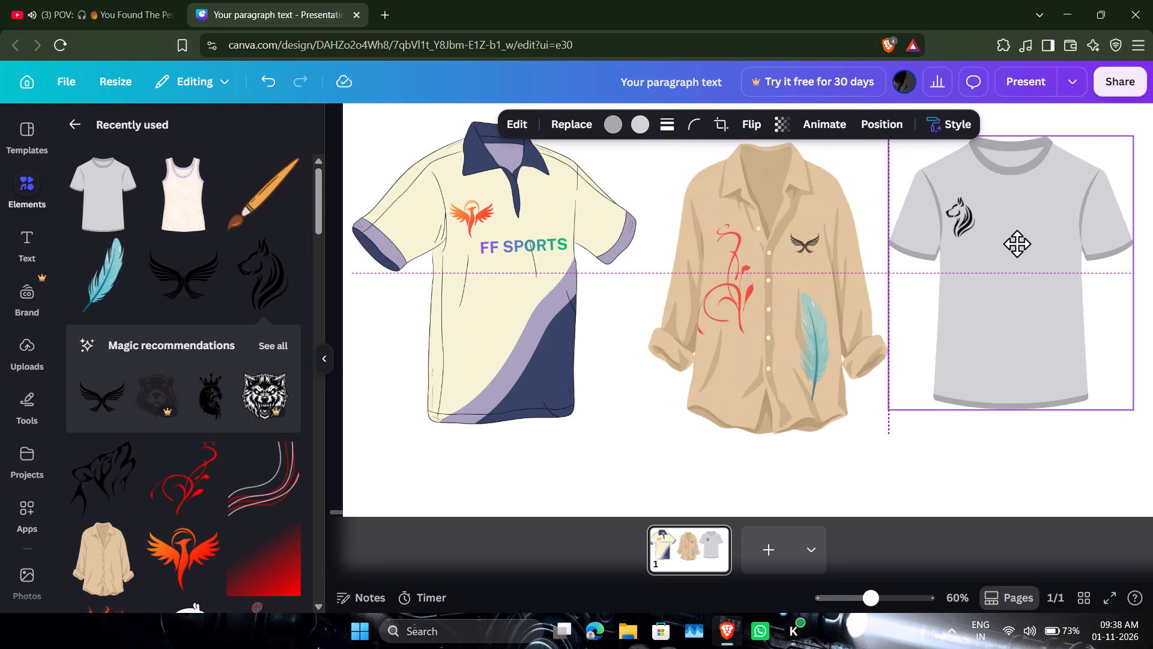
drag(1017, 243, 1011, 247)
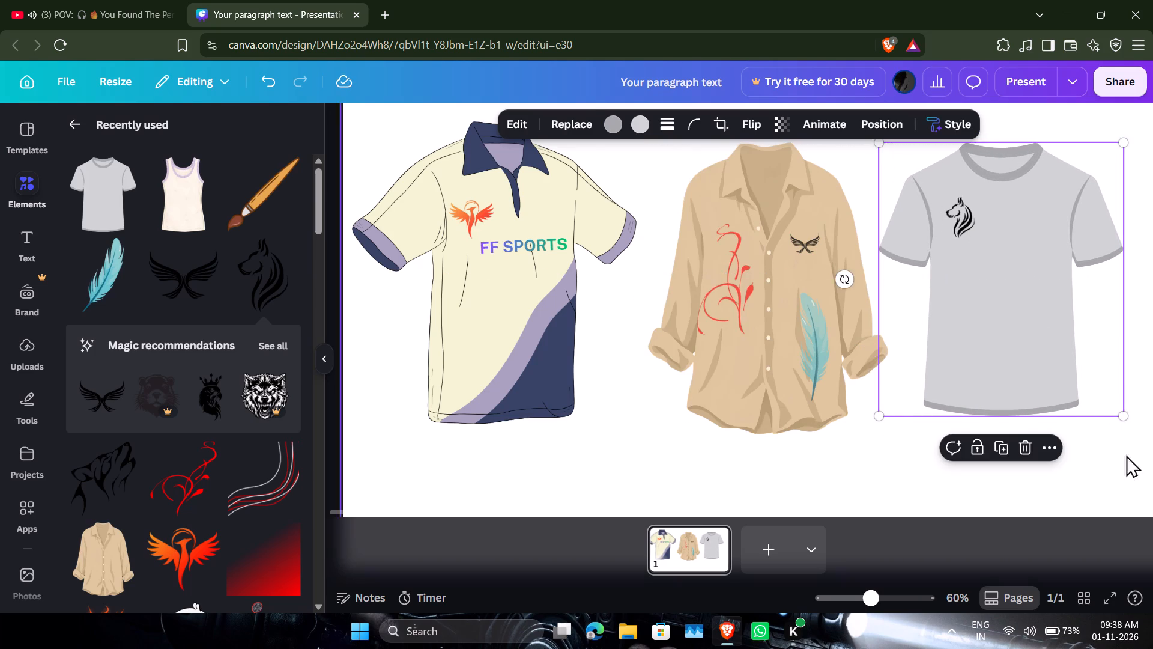
click(1127, 459)
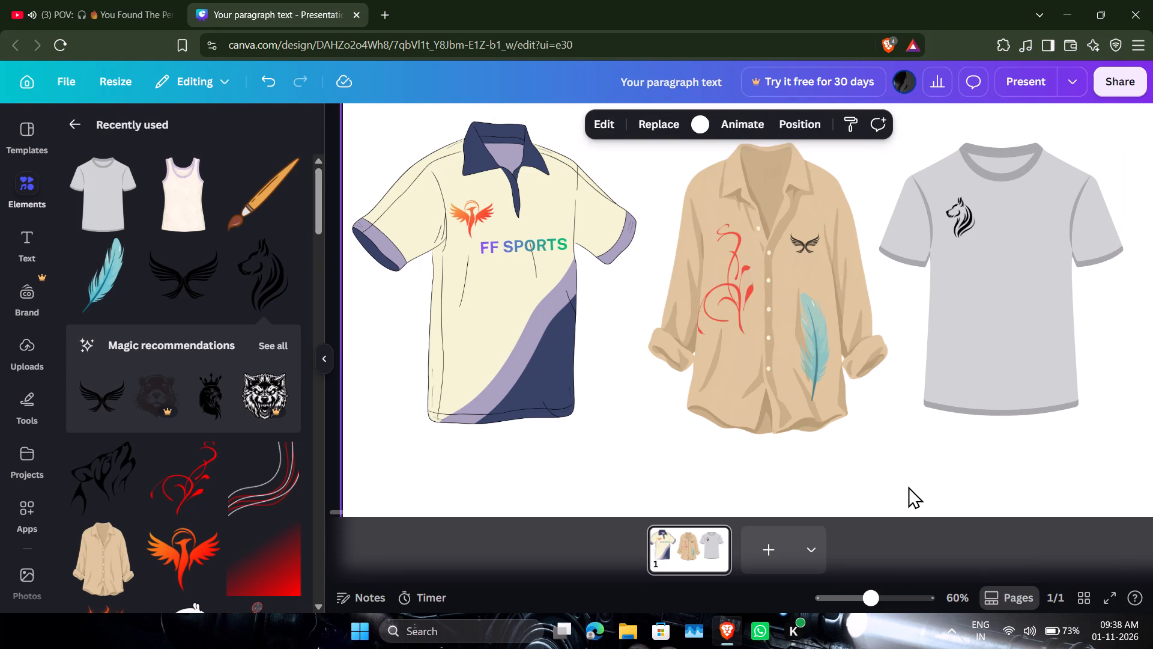
Set the transparency of the wolf-head logo on the grey T-shirt to 82.
click(951, 219)
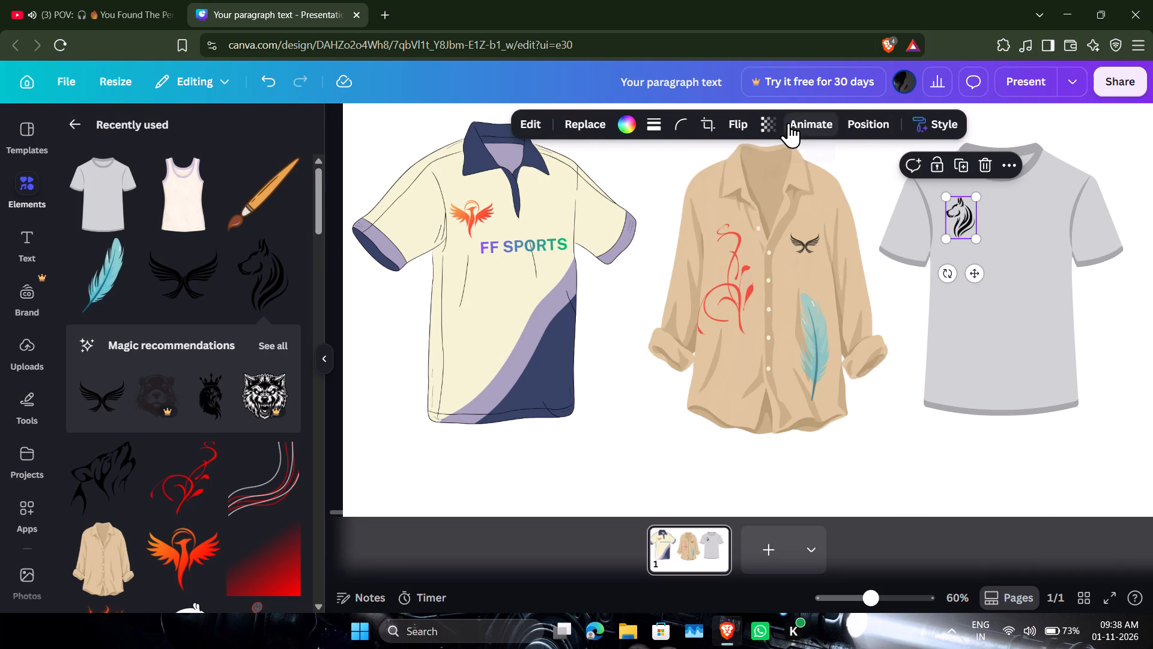
double_click(776, 127)
click(778, 122)
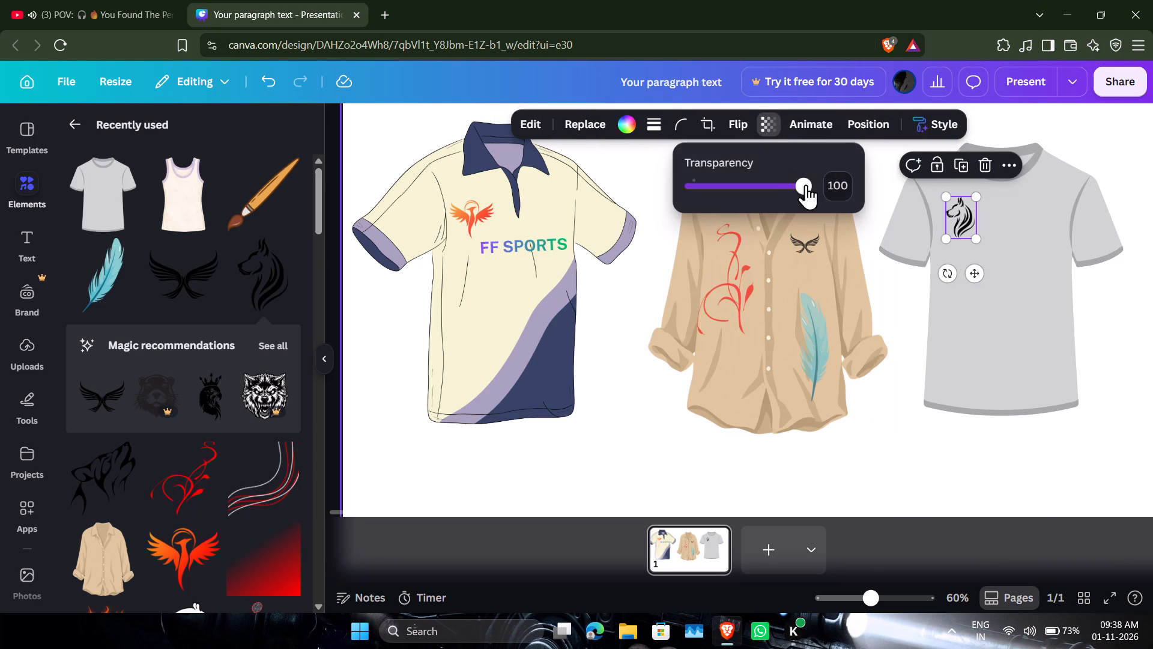
drag(809, 192, 785, 204)
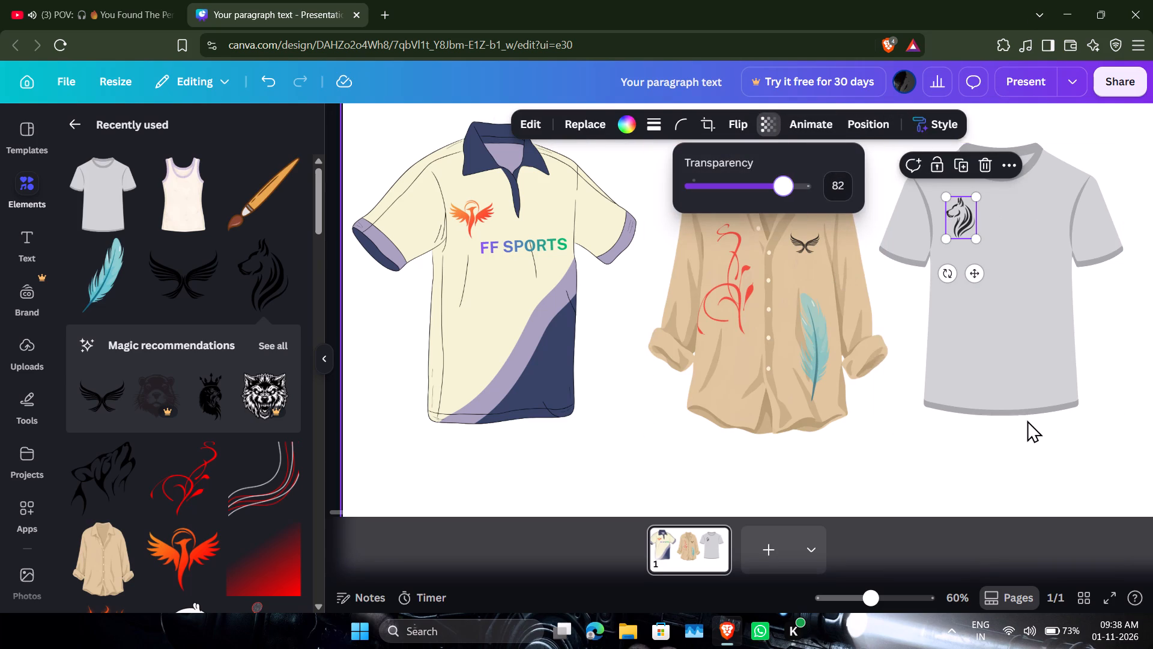
right_click(1027, 420)
click(1088, 422)
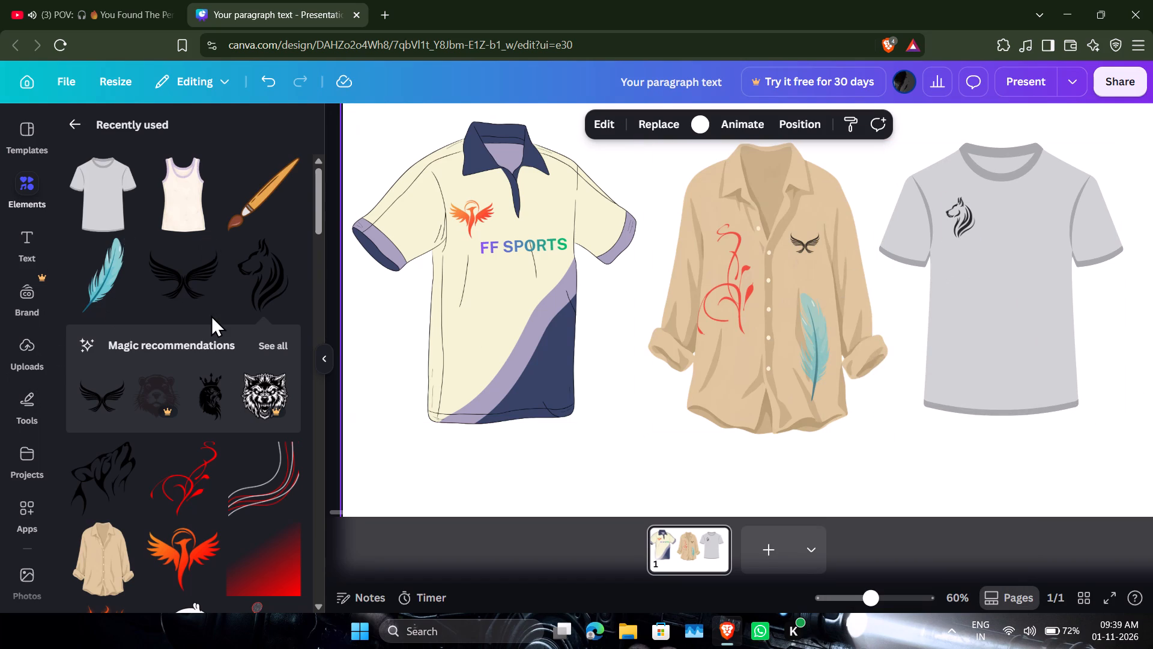
scroll(211, 315, down, 3)
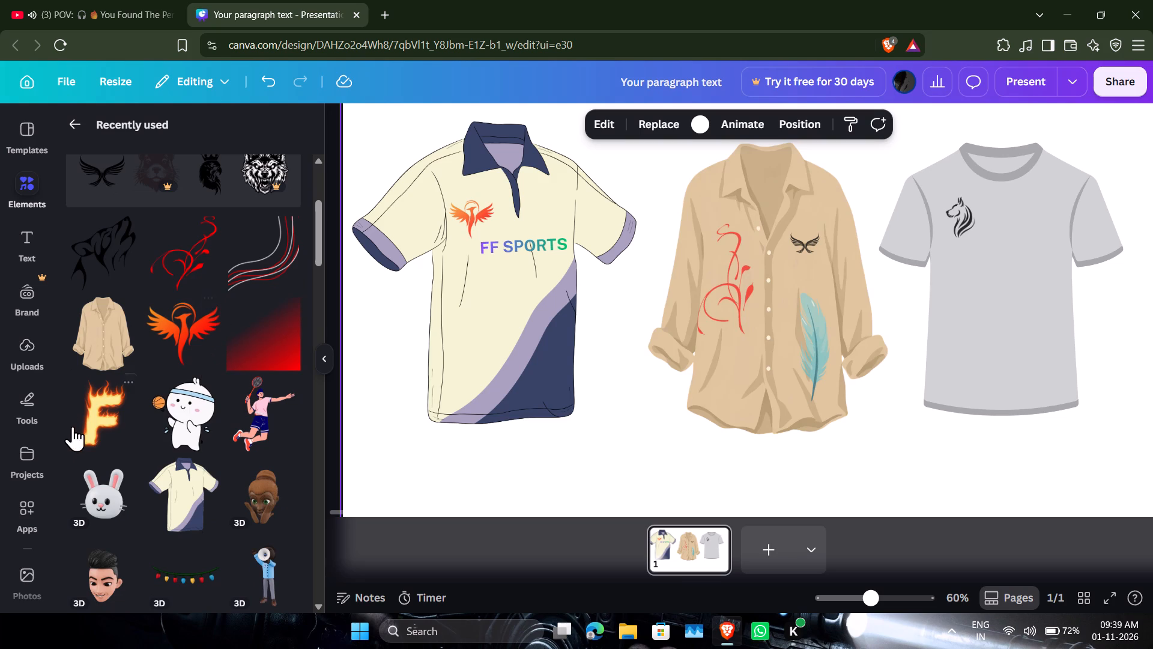
scroll(184, 385, down, 8)
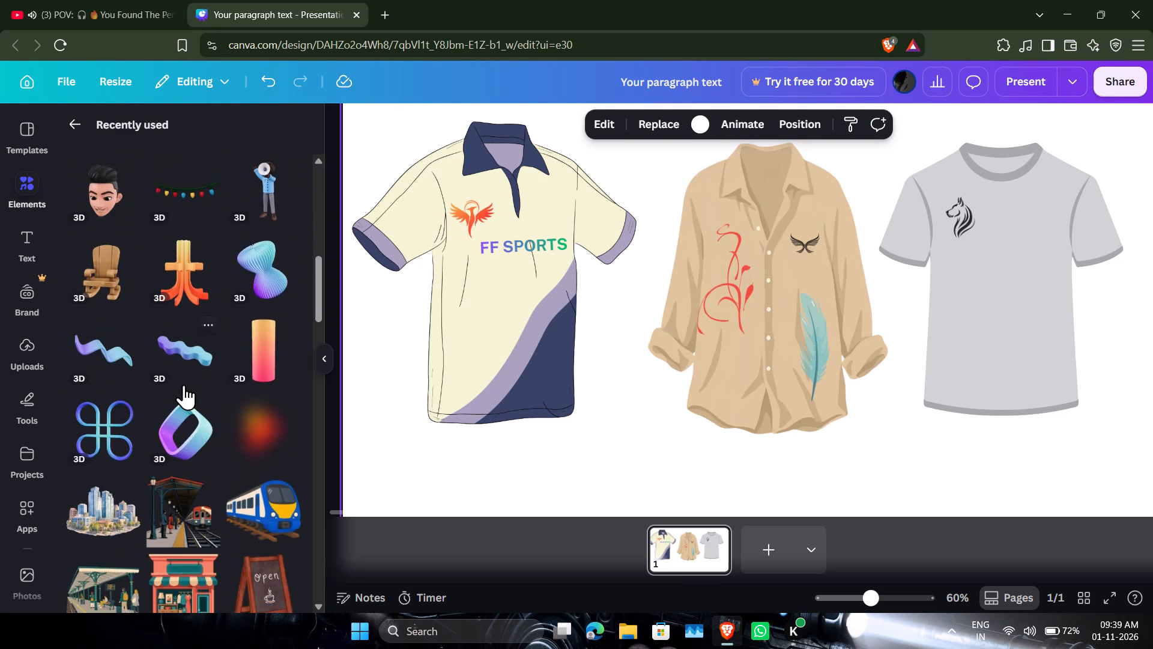
scroll(184, 385, down, 4)
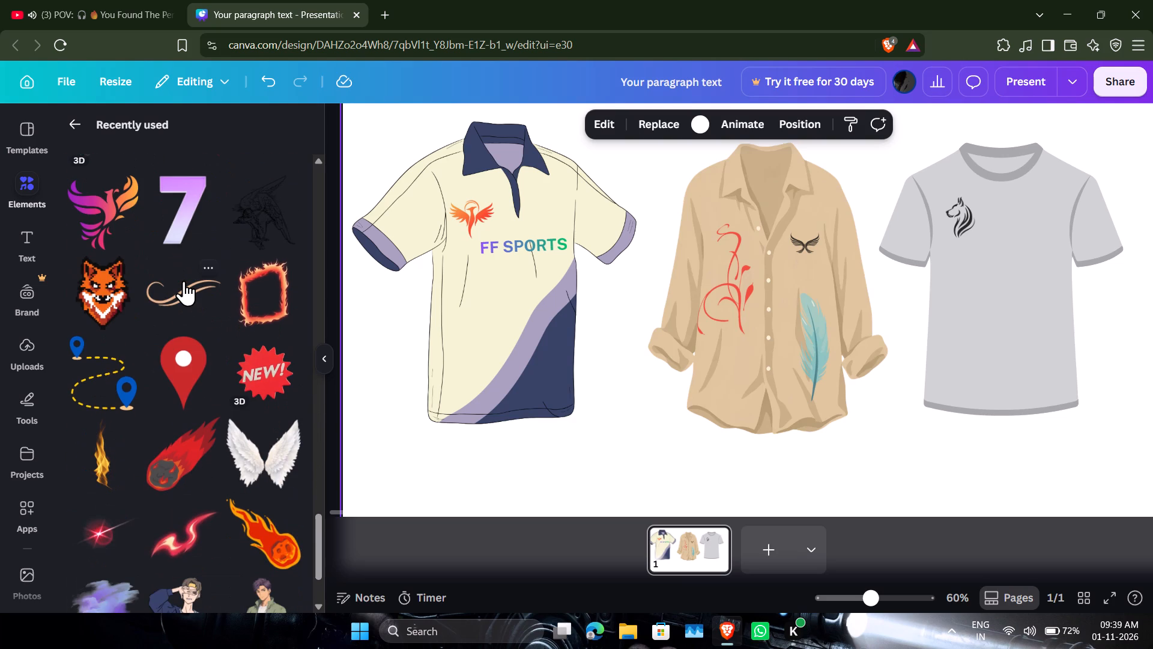
scroll(184, 281, down, 2)
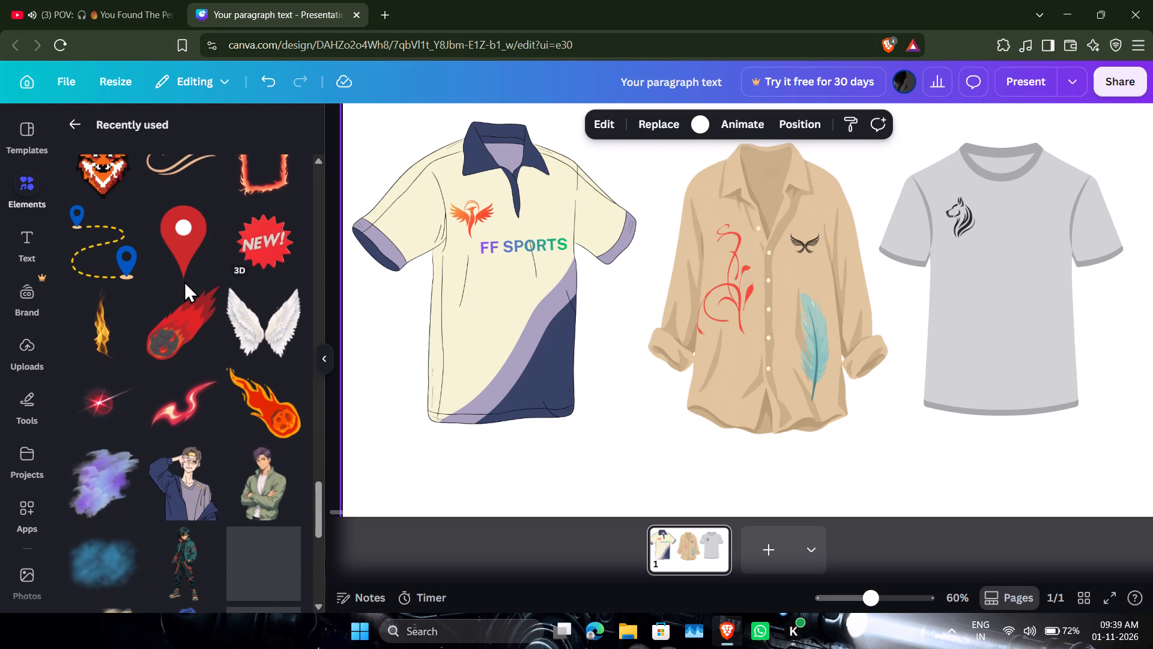
scroll(184, 281, down, 3)
scroll(226, 245, up, 3)
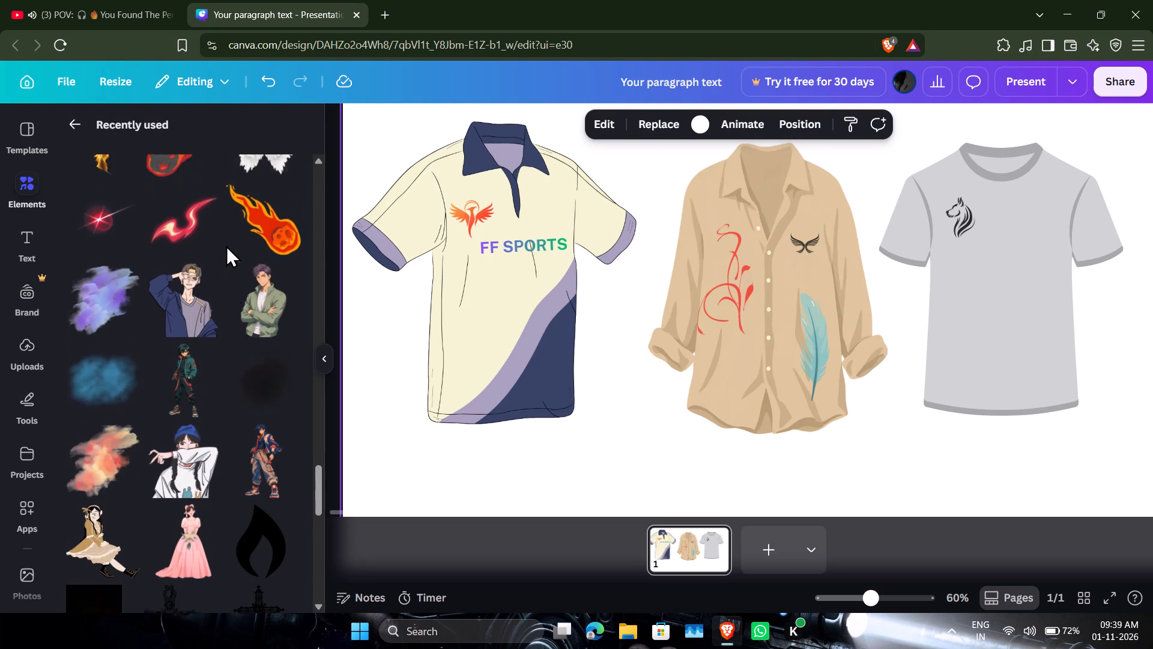
drag(164, 334, 625, 243)
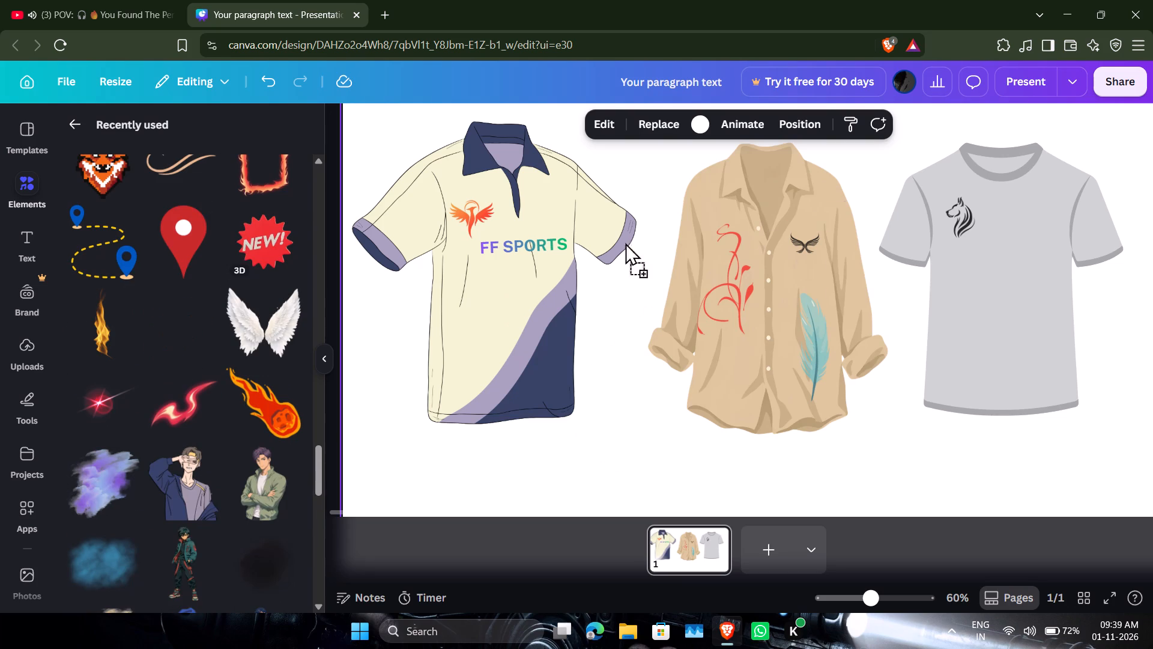
drag(625, 243, 964, 217)
Shrink the meteor to a small graphic and place it on the grey T-shirt's lower front, below the wolf-head logo.
drag(1106, 468, 1056, 446)
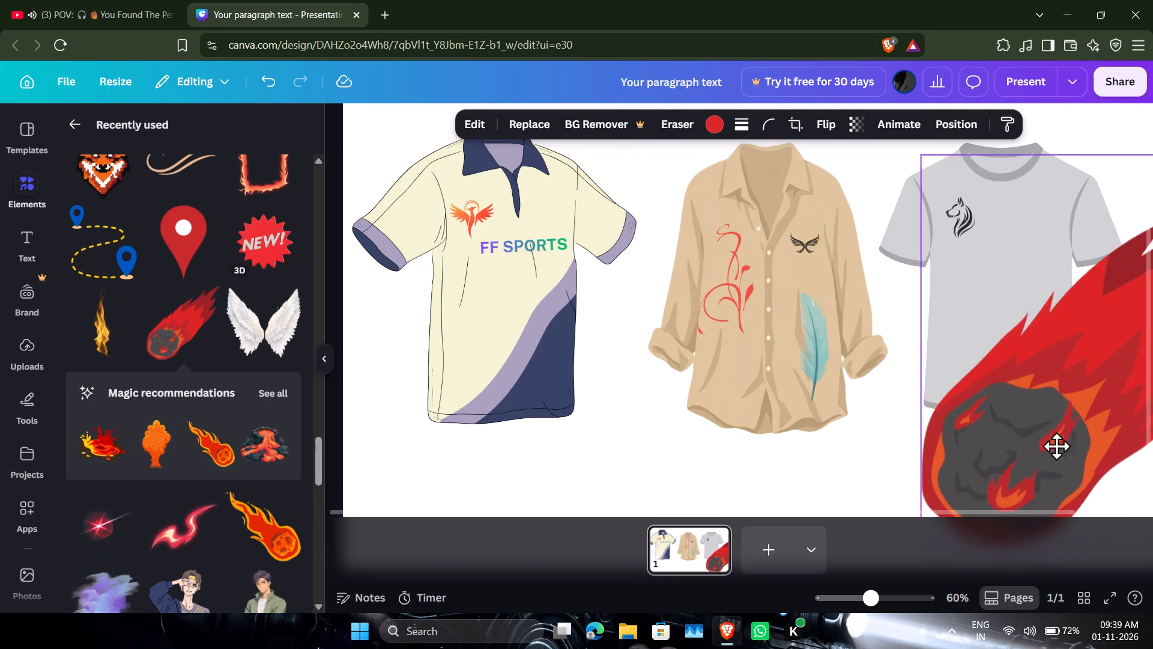
drag(1056, 446, 851, 403)
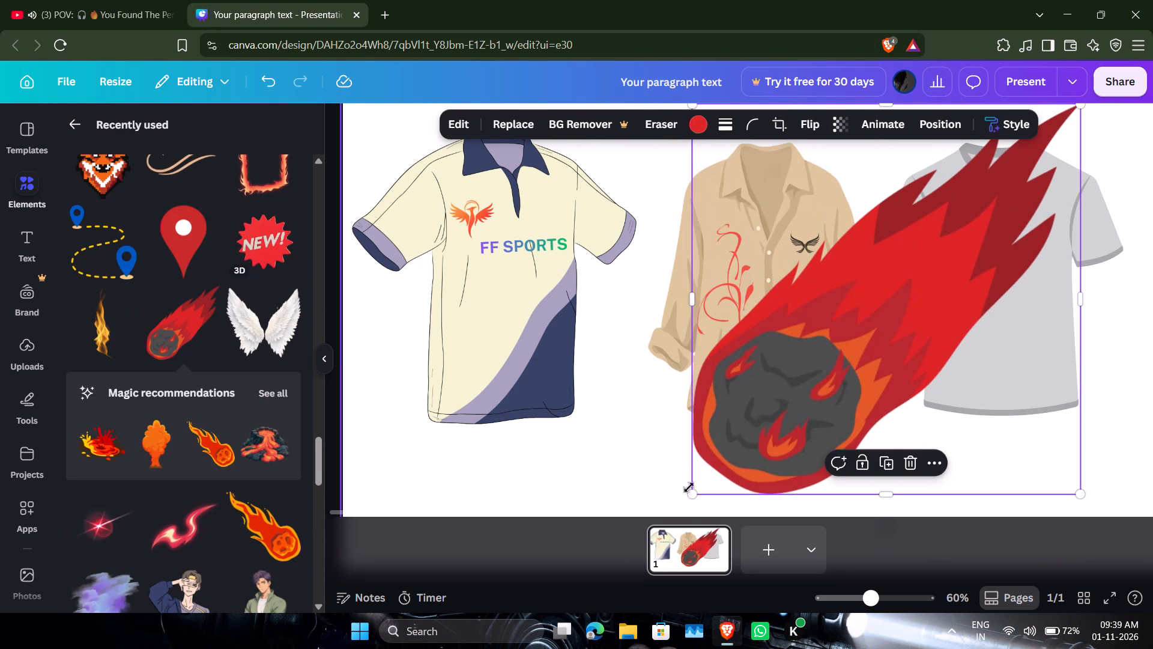
drag(707, 486, 720, 475)
drag(788, 412, 842, 379)
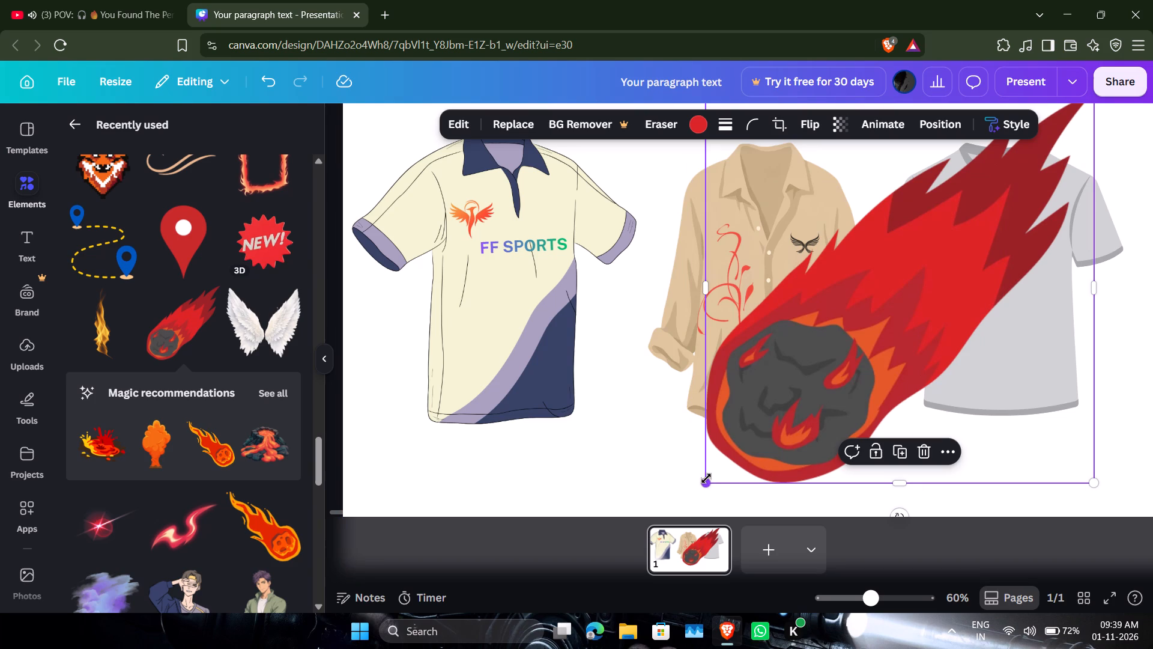
drag(706, 478, 986, 191)
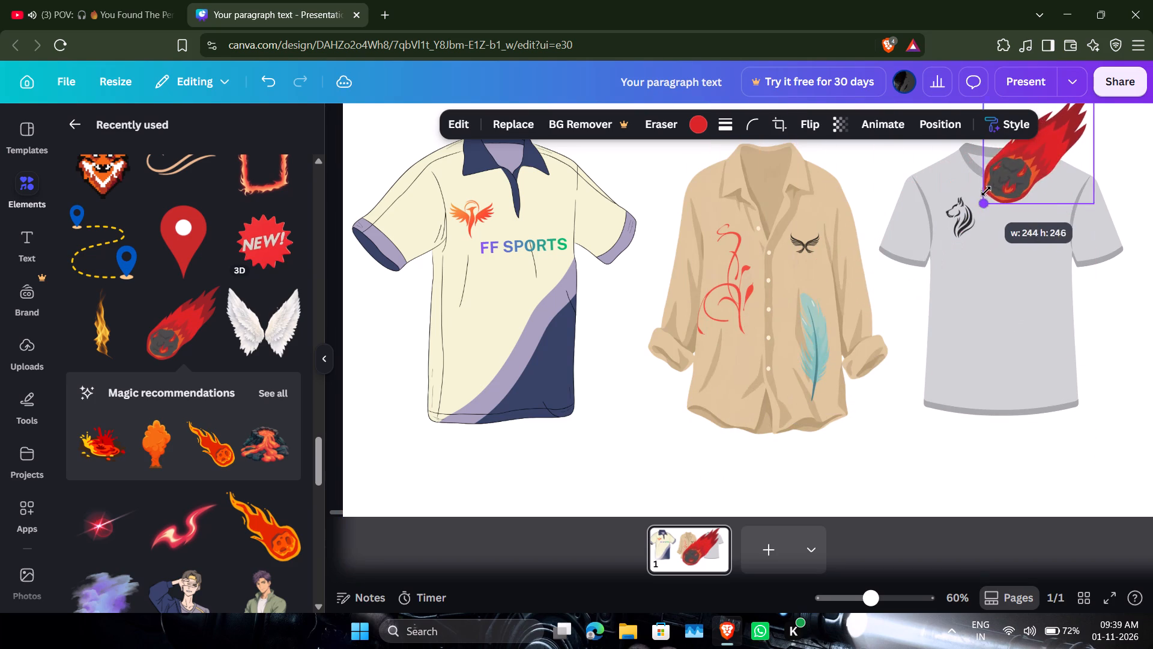
drag(986, 191, 1003, 176)
drag(1035, 151, 989, 315)
click(989, 315)
click(1007, 315)
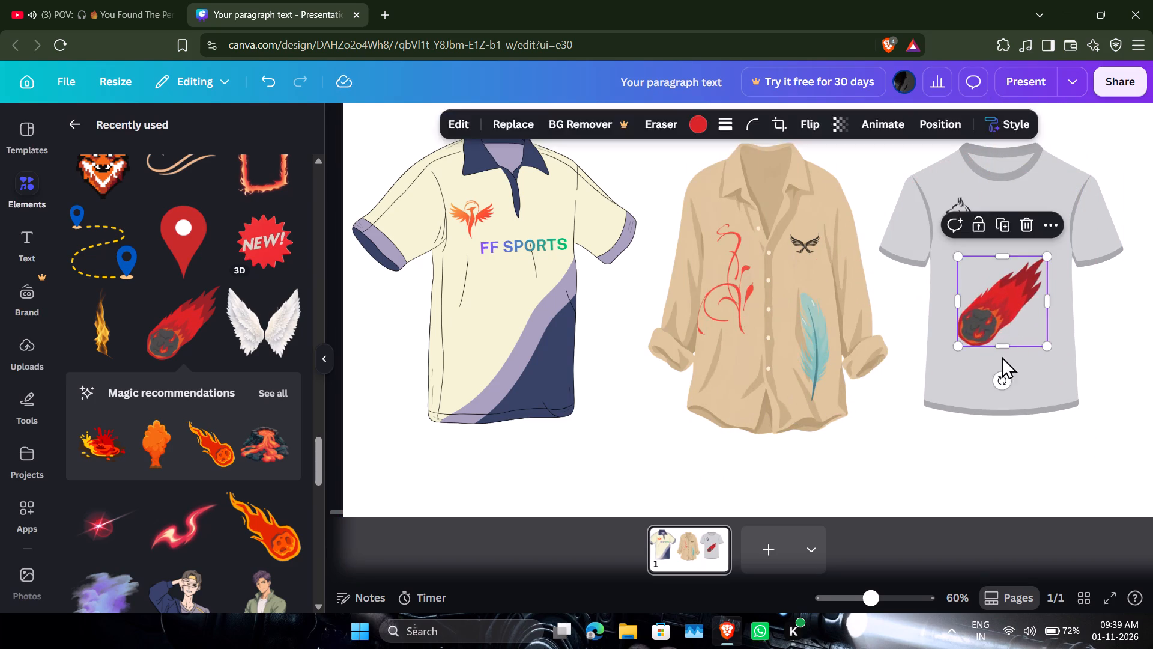
Tilt the meteor very slightly and nudge it down on the front of the grey T-shirt.
drag(997, 386, 997, 370)
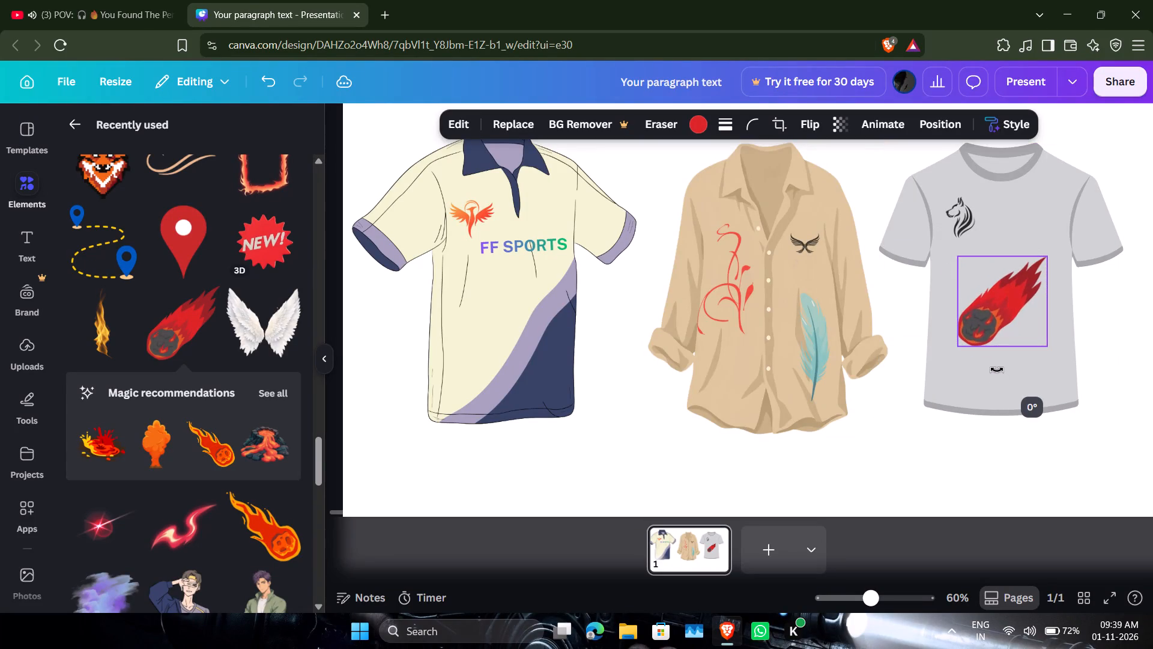
drag(997, 370, 996, 359)
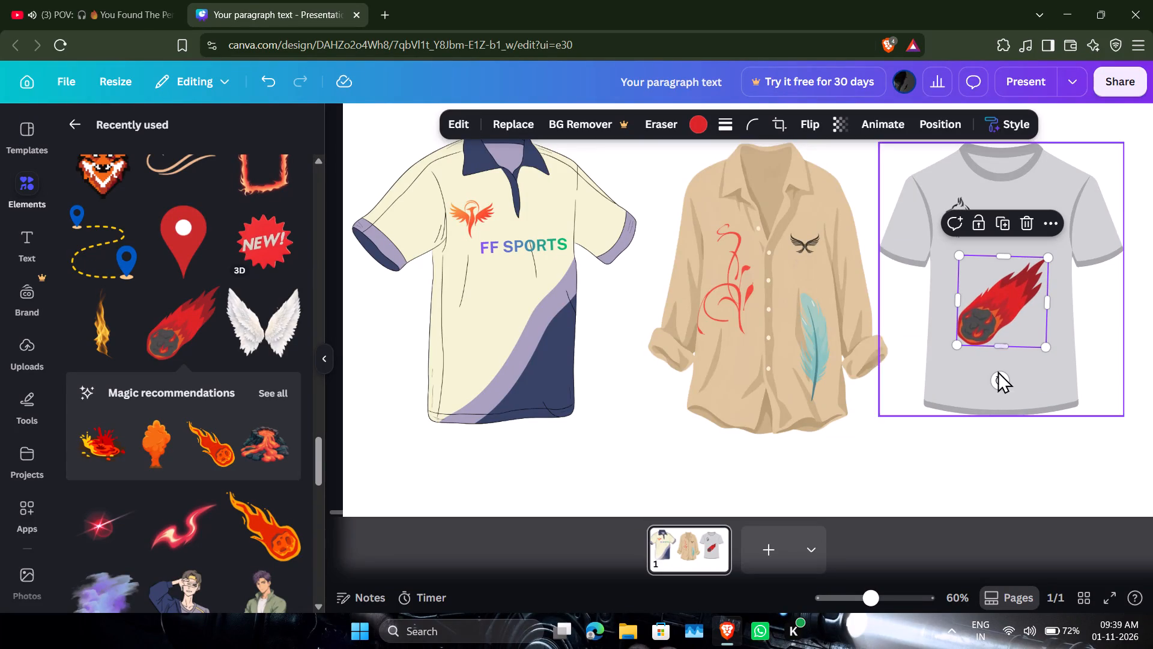
drag(1001, 314, 1007, 326)
double_click(1007, 326)
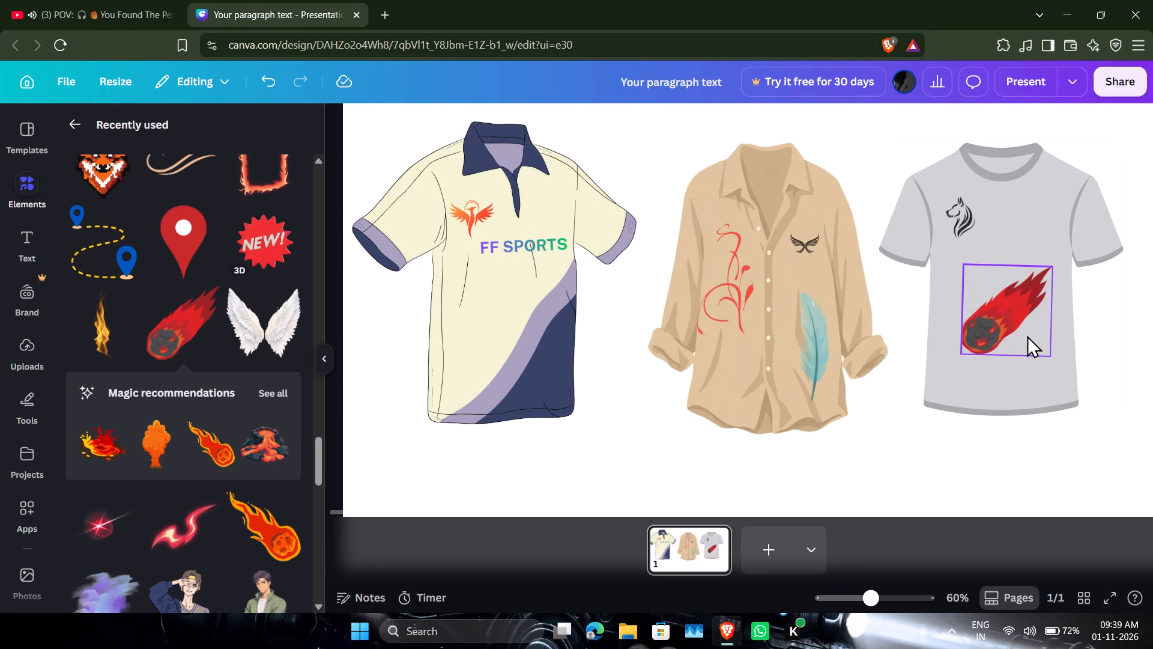
Enlarge the meteor slightly and readjust its rotation, leaving it tilted a few degrees clockwise.
click(1019, 321)
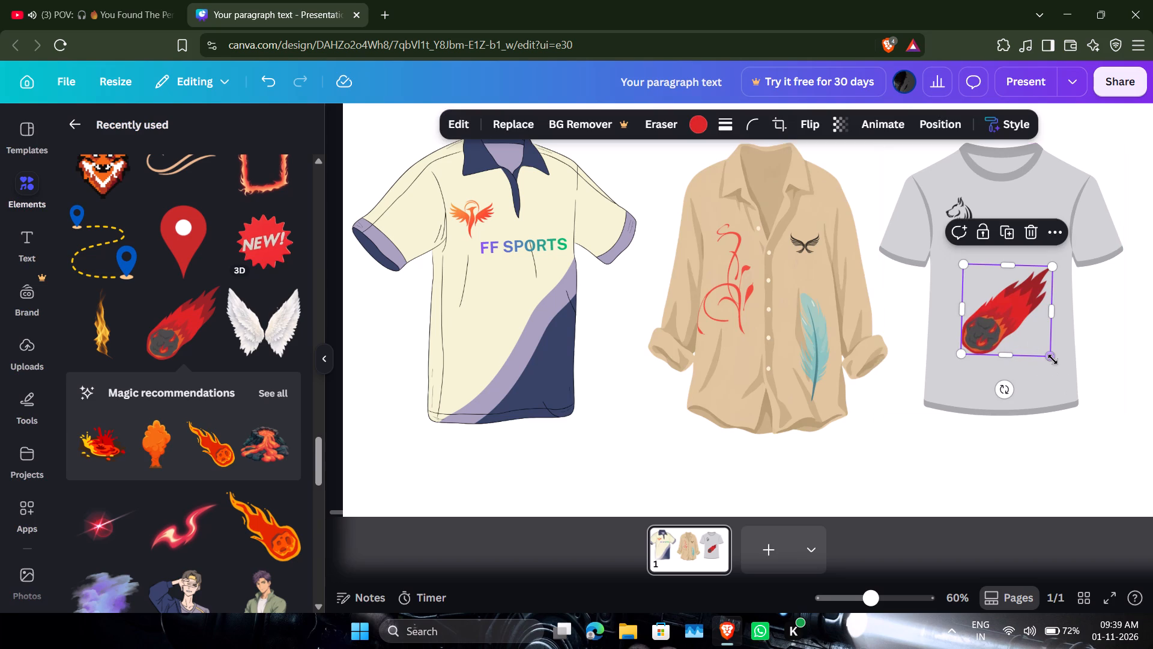
drag(1053, 359, 1058, 366)
click(1009, 395)
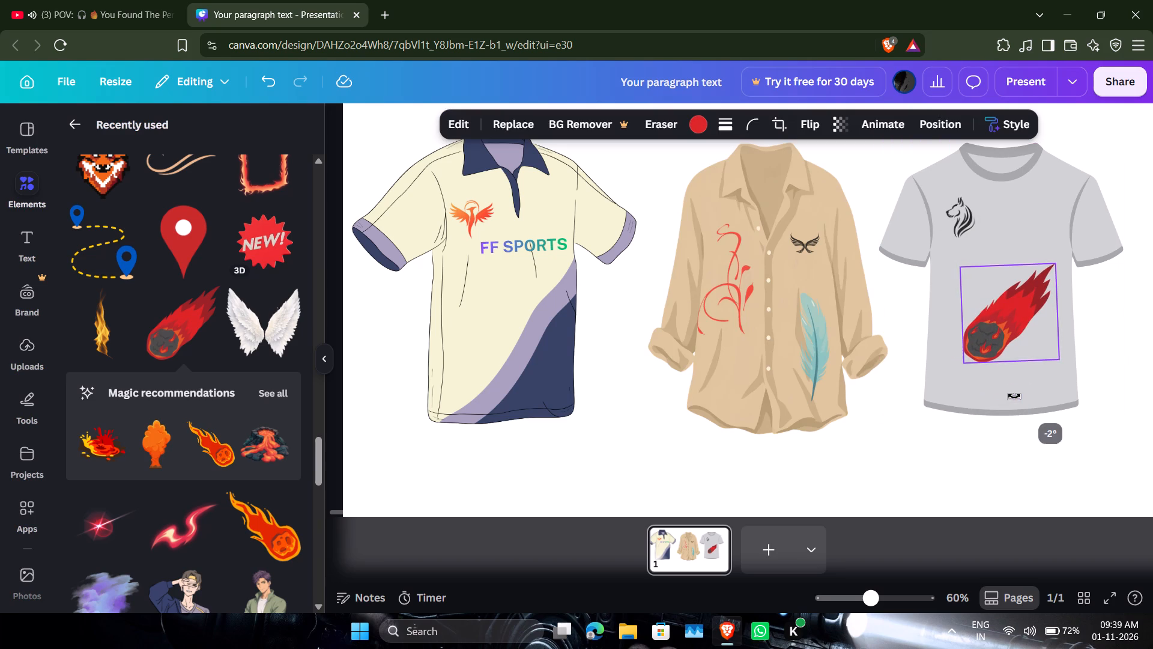
click(1003, 394)
drag(1003, 394, 1010, 396)
click(1010, 396)
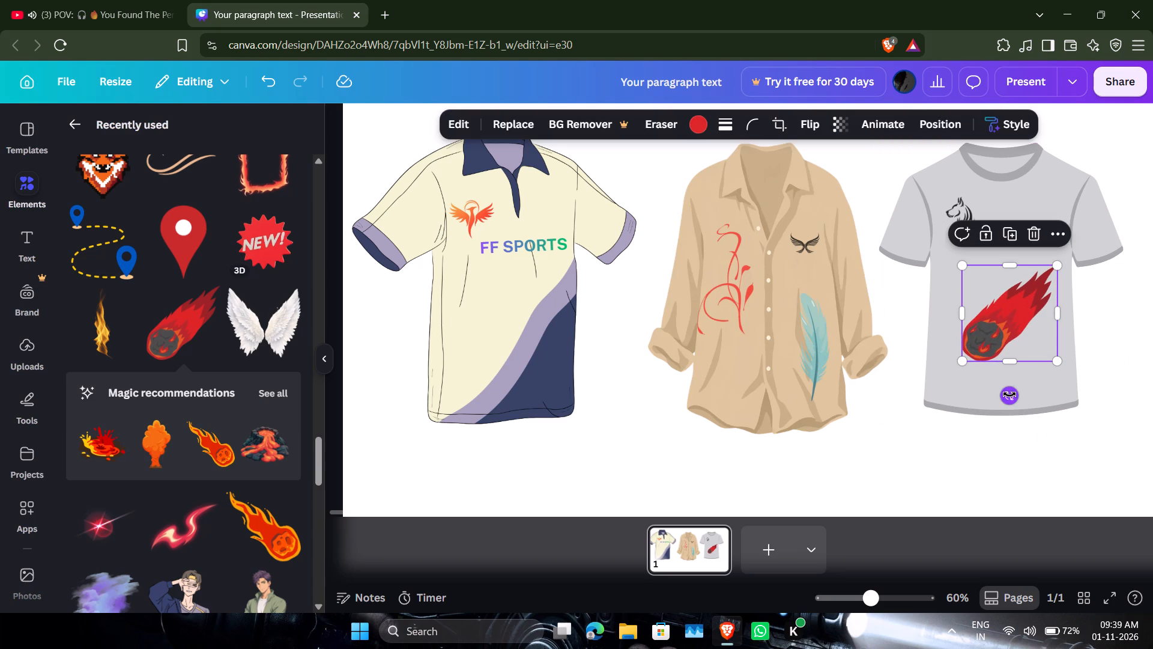
click(1091, 359)
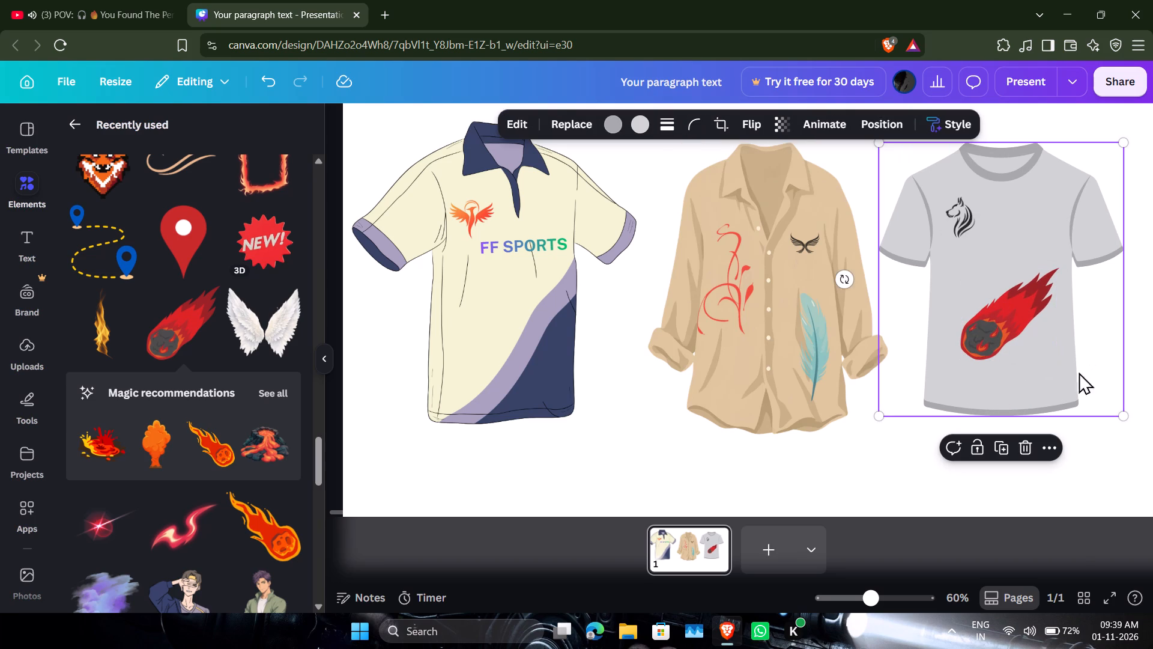
Lower the meteor's transparency setting a little so the graphic blends faintly into the grey T-shirt.
click(1023, 333)
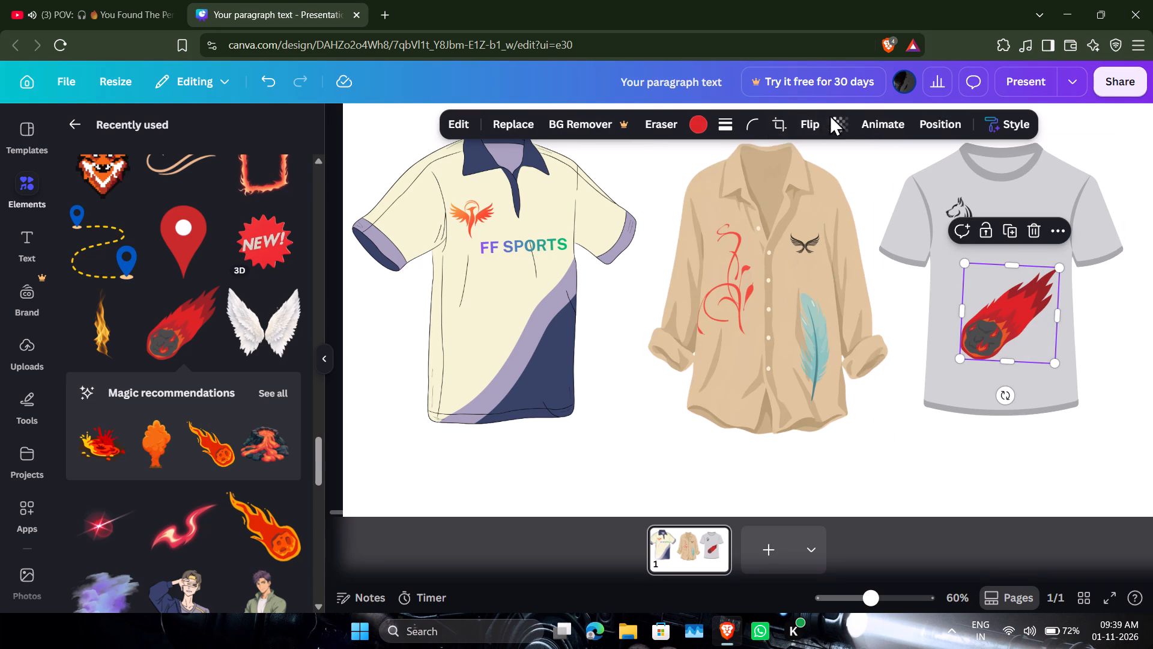
click(850, 108)
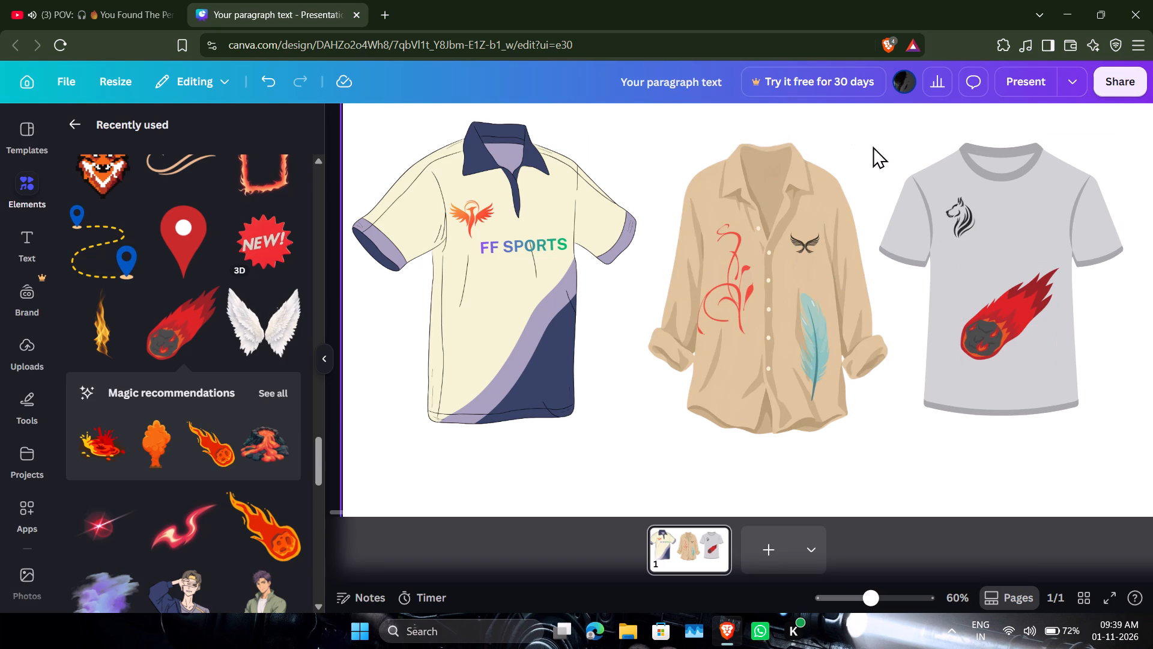
click(990, 299)
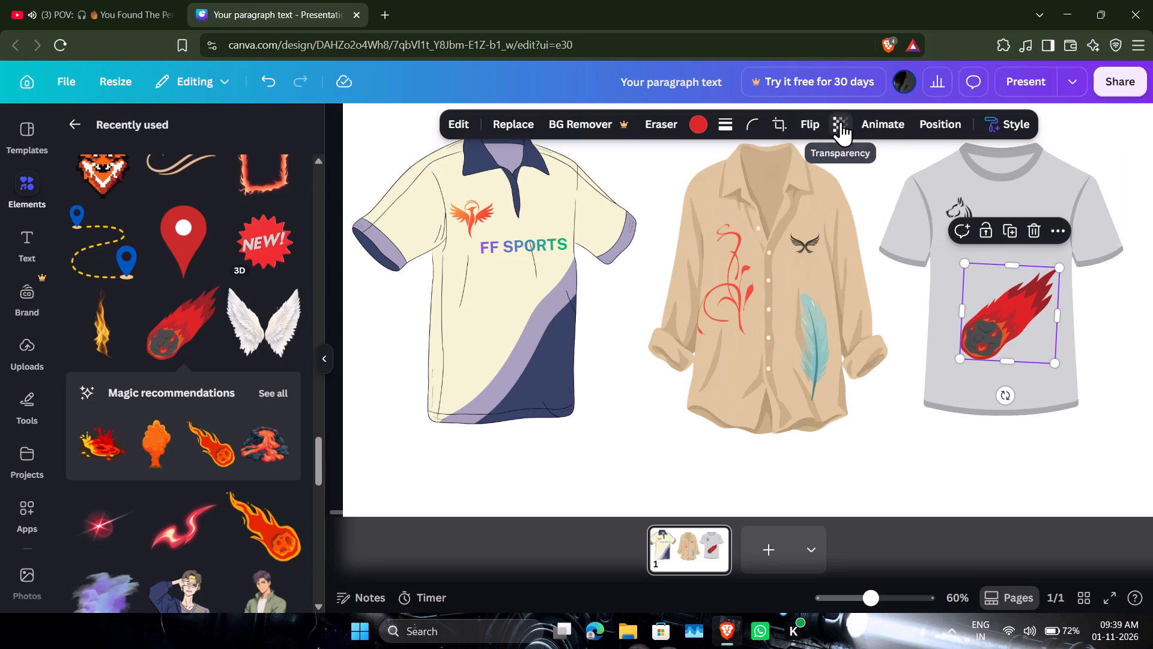
double_click(841, 121)
click(840, 129)
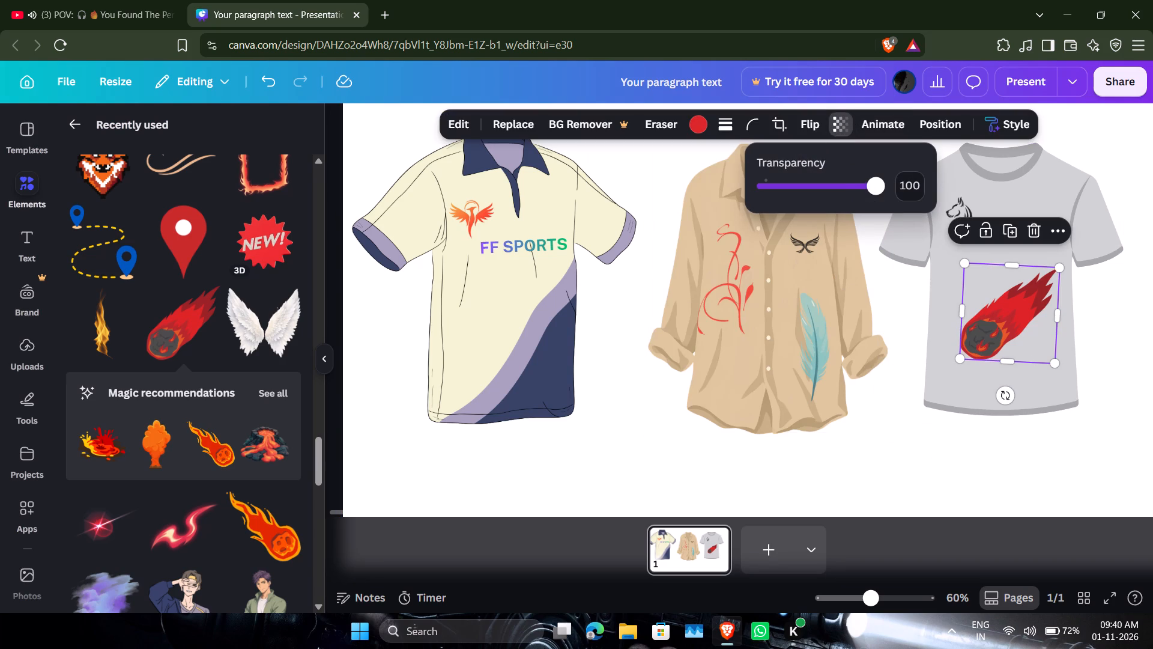
drag(868, 189, 852, 195)
click(852, 195)
click(852, 195)
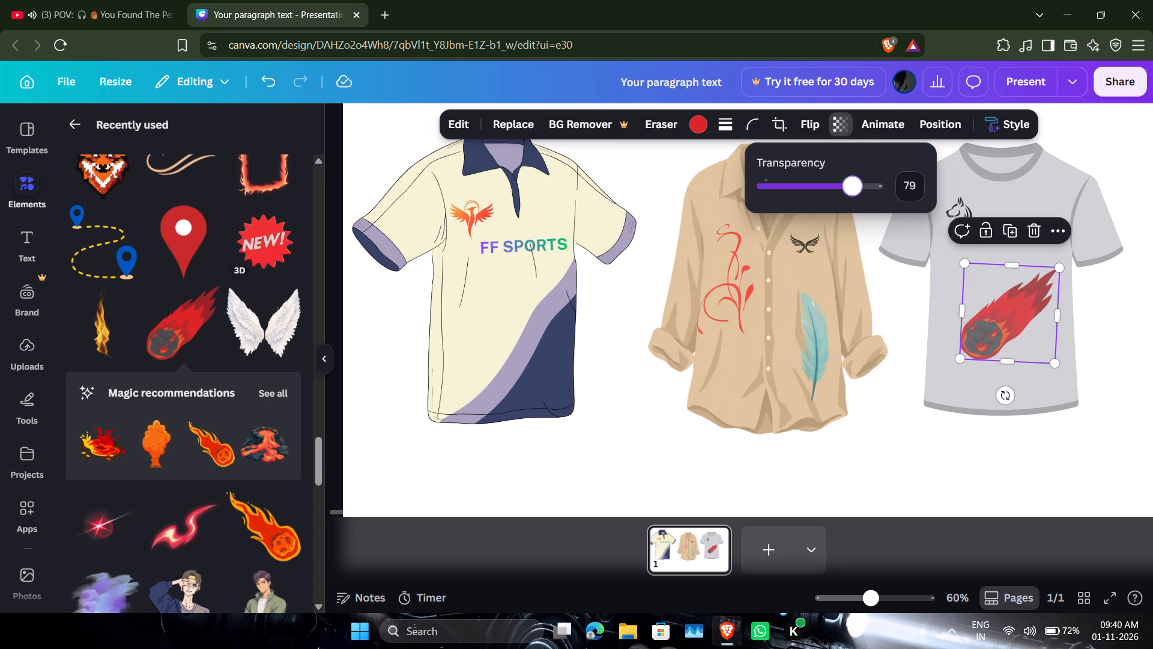
click(865, 195)
click(966, 422)
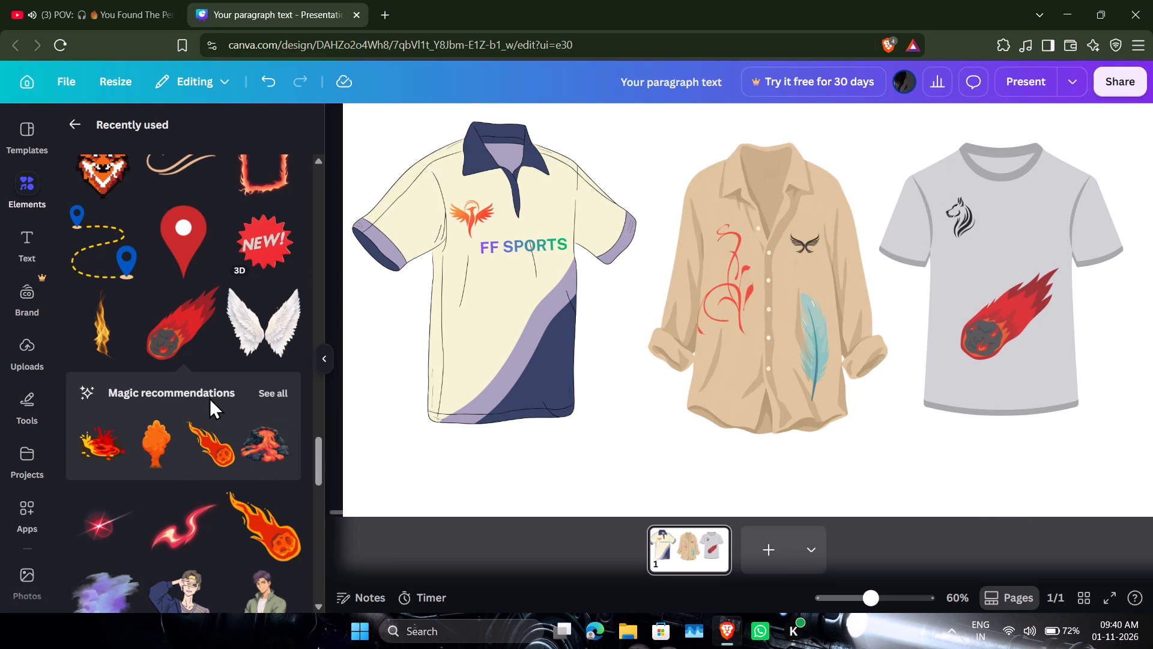
Add the orange pixel-art fox head from the recently used elements and position it over the grey T-shirt's front.
scroll(209, 397, up, 3)
drag(98, 381, 1034, 168)
drag(1043, 159, 1052, 148)
drag(1052, 148, 1042, 177)
drag(1067, 218, 1004, 235)
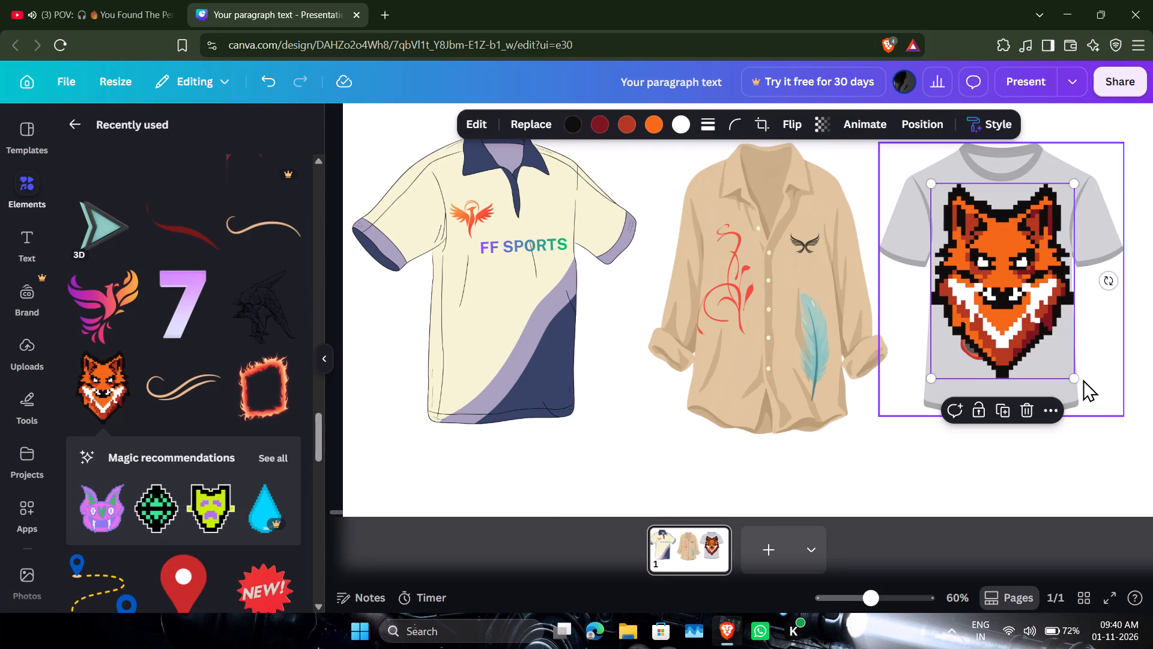
Shrink the fox head to a small logo on the grey T-shirt's chest, beside the wolf-head logo.
drag(1076, 382, 1019, 337)
drag(1008, 320, 958, 260)
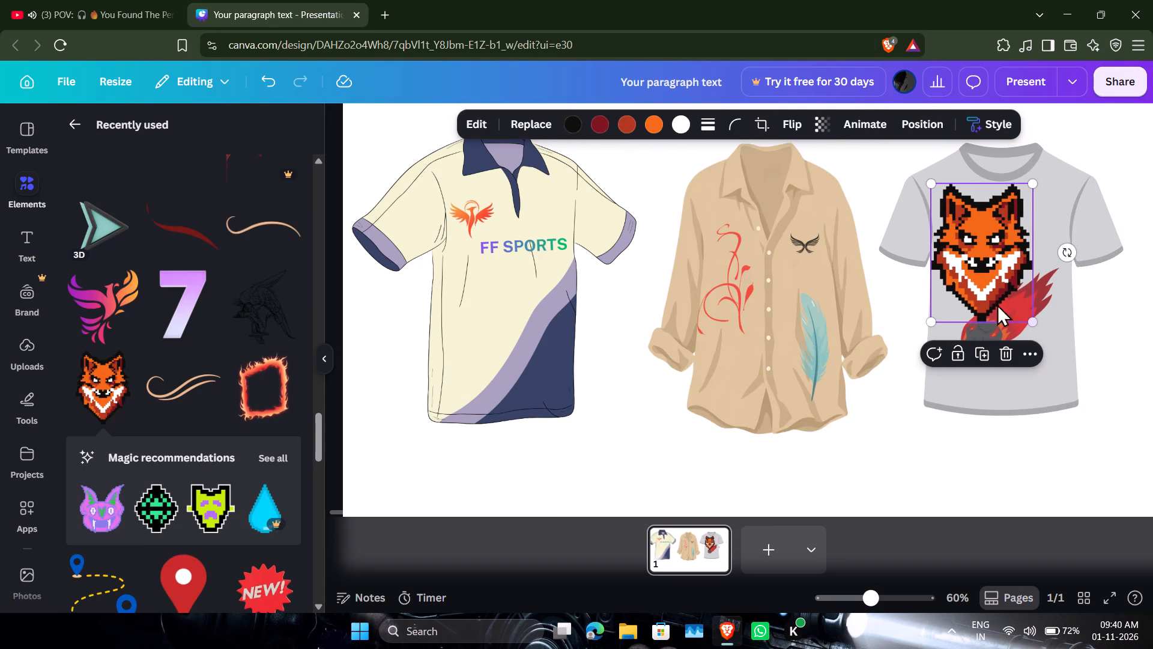
drag(1037, 326, 938, 212)
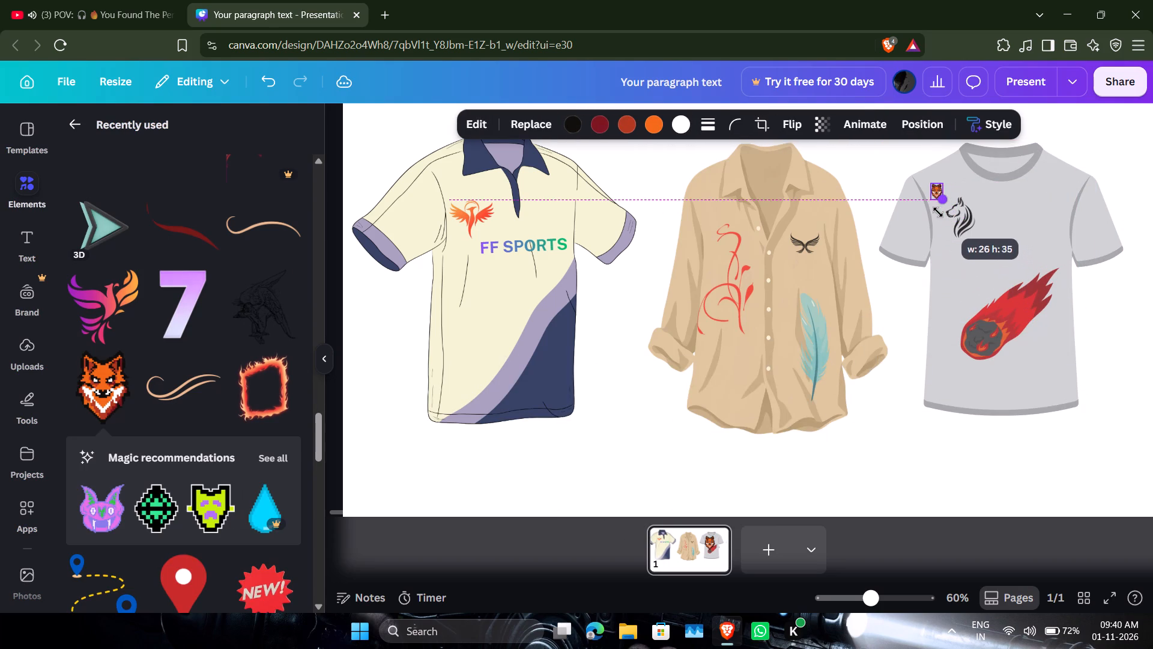
drag(938, 212, 946, 230)
click(946, 230)
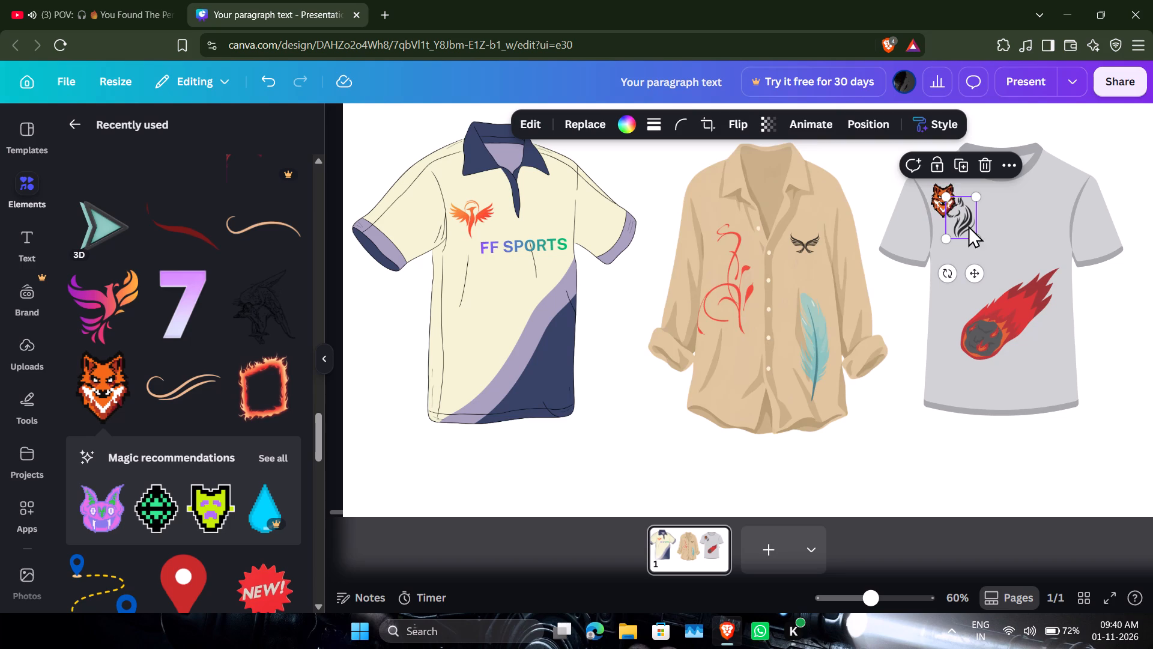
Delete the wolf-head logo from the grey T-shirt's chest.
drag(966, 215, 999, 220)
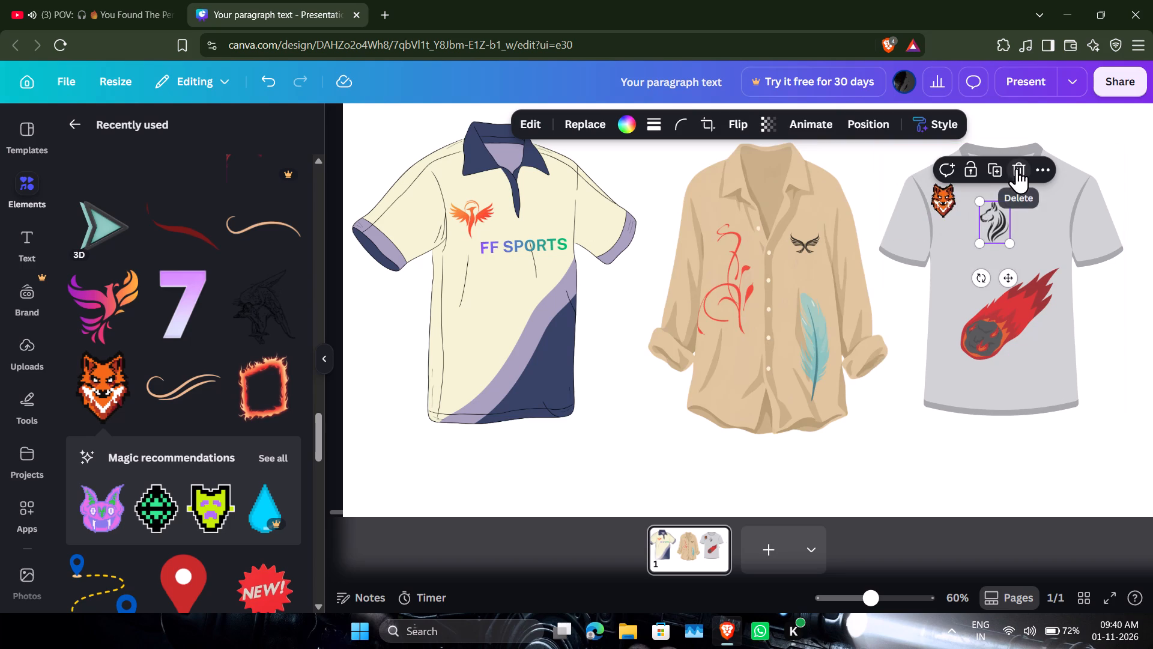
click(1016, 170)
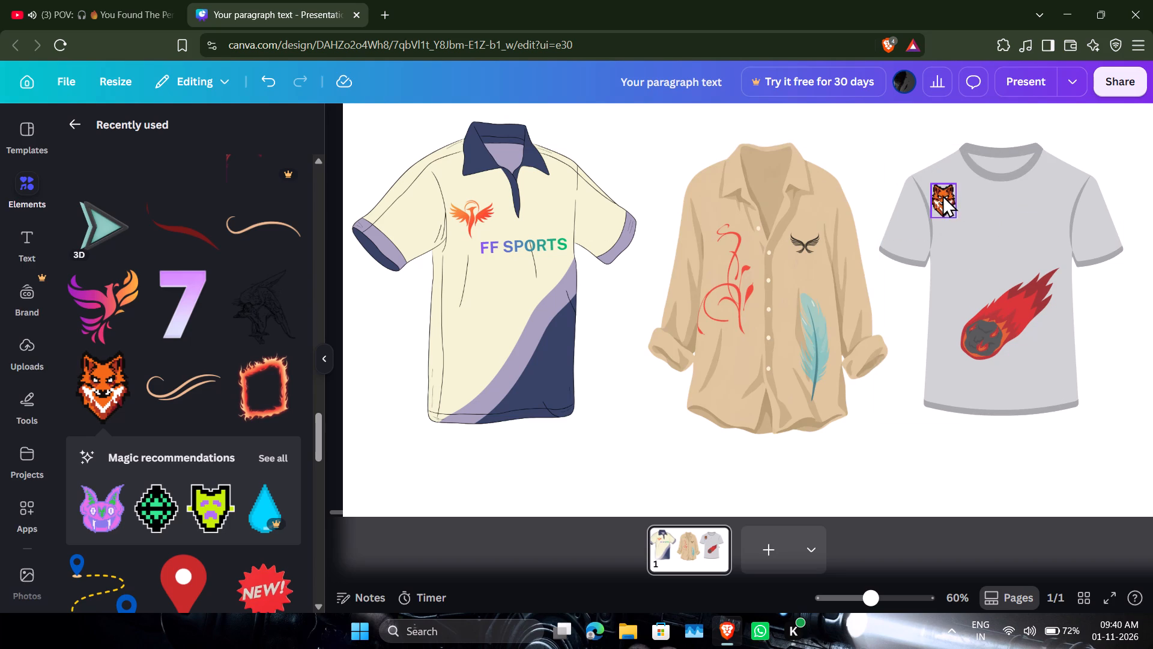
Move the fox-head logo slightly lower and inward on the grey T-shirt's chest, clear of the sleeve seam.
drag(942, 195, 955, 213)
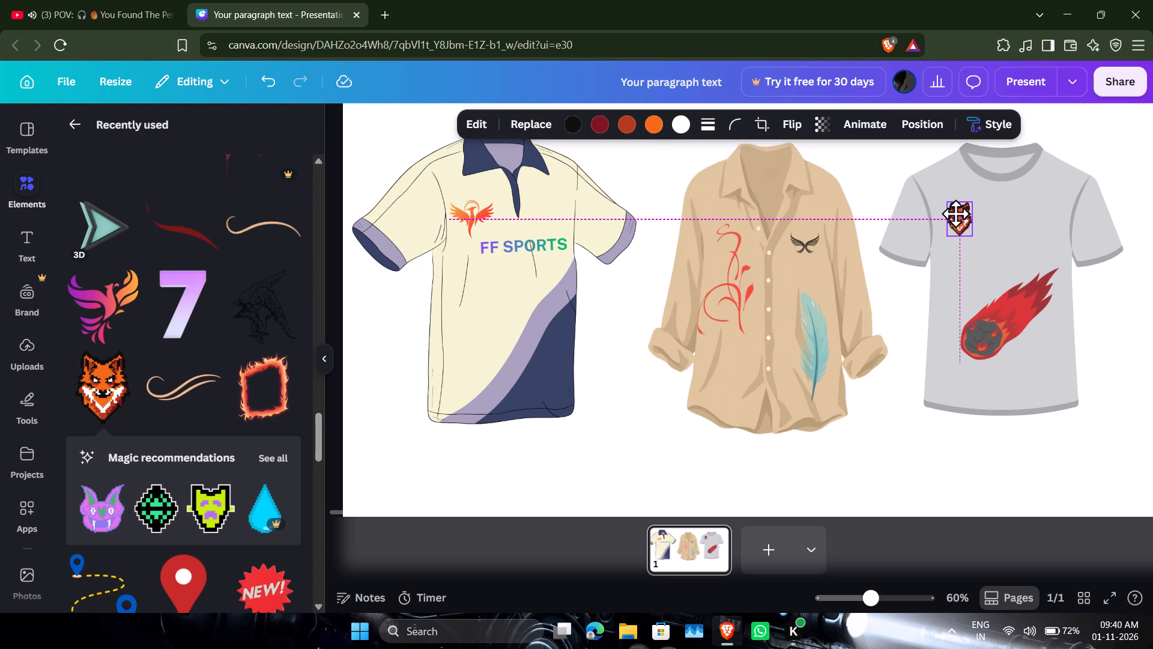
drag(955, 213, 955, 218)
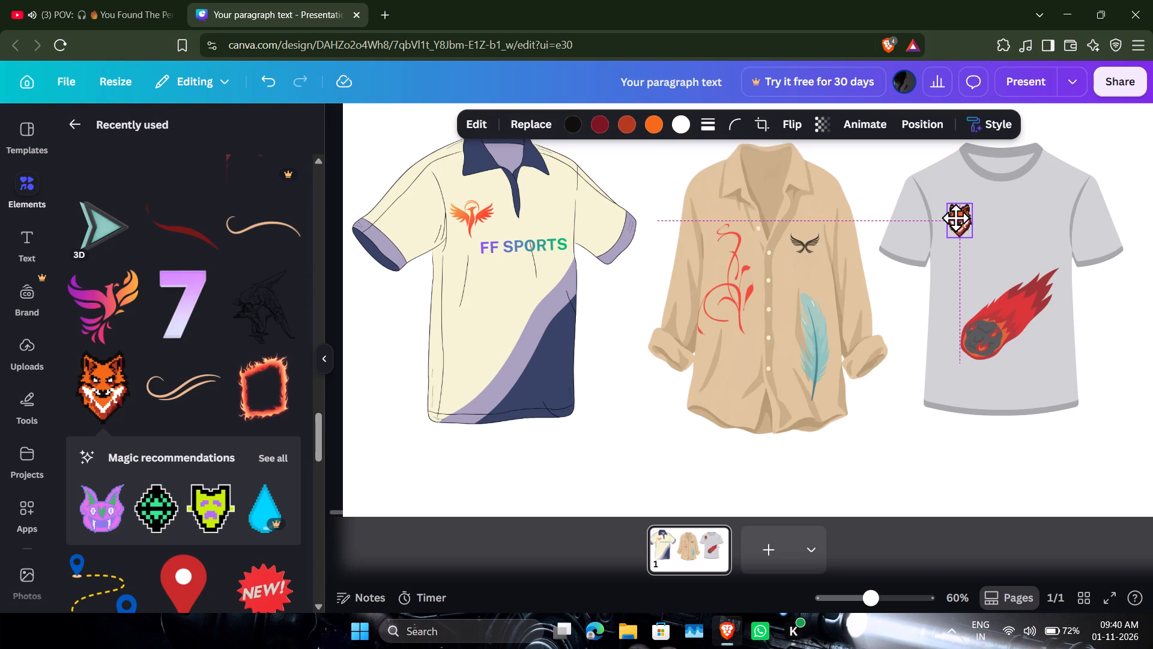
drag(955, 218, 952, 220)
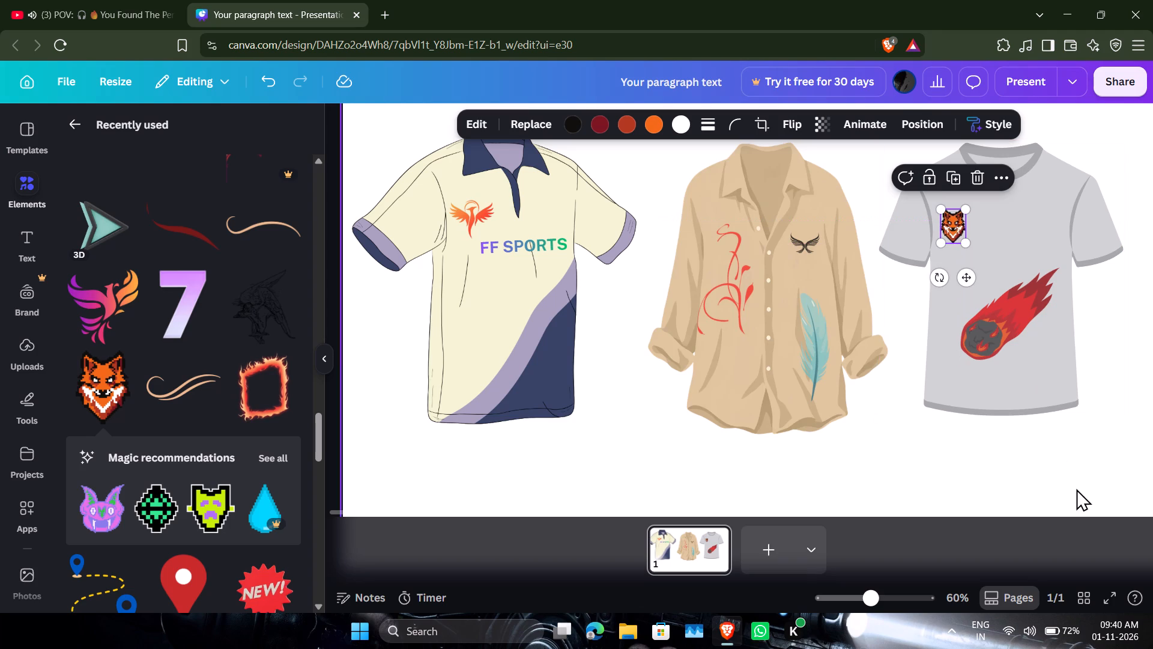
click(1064, 472)
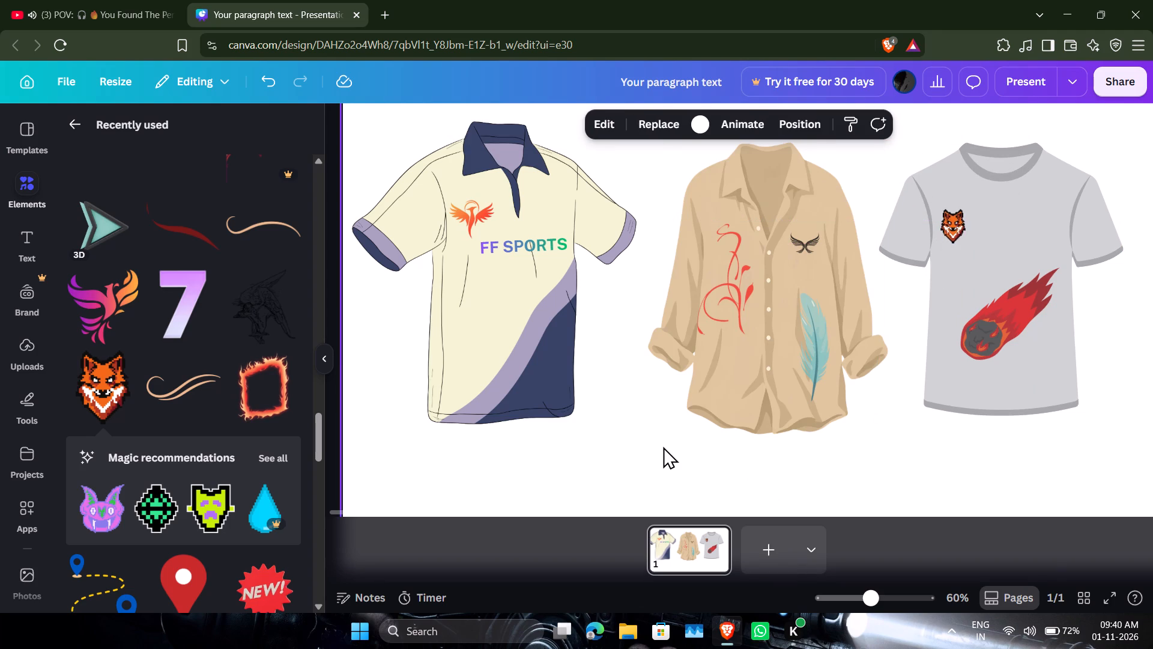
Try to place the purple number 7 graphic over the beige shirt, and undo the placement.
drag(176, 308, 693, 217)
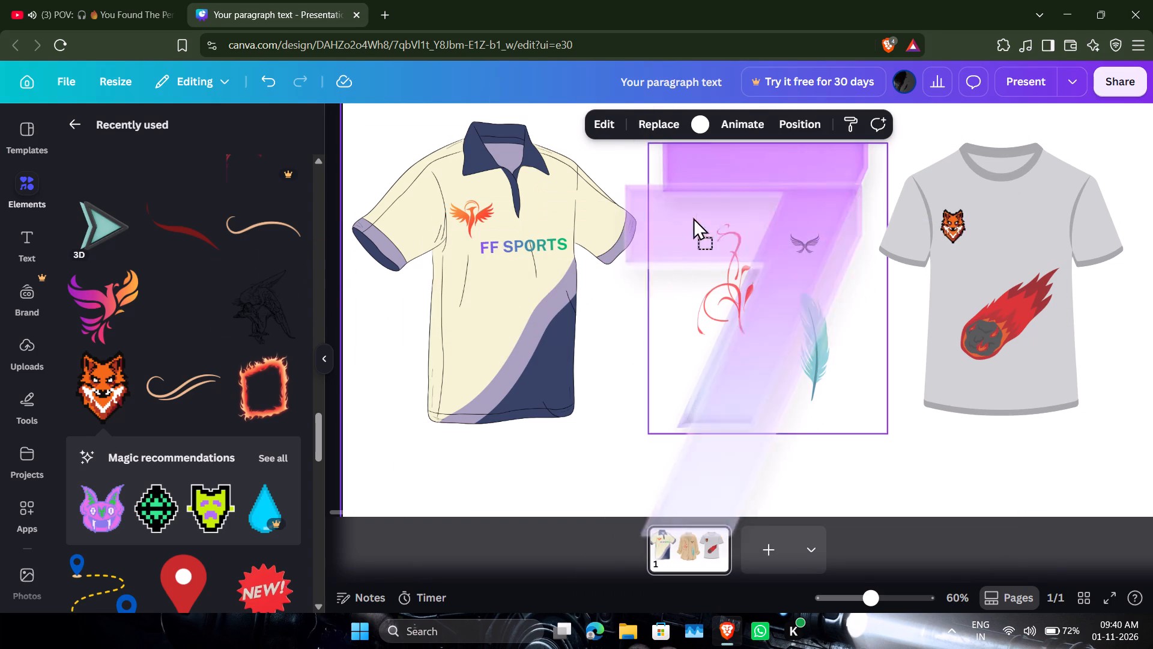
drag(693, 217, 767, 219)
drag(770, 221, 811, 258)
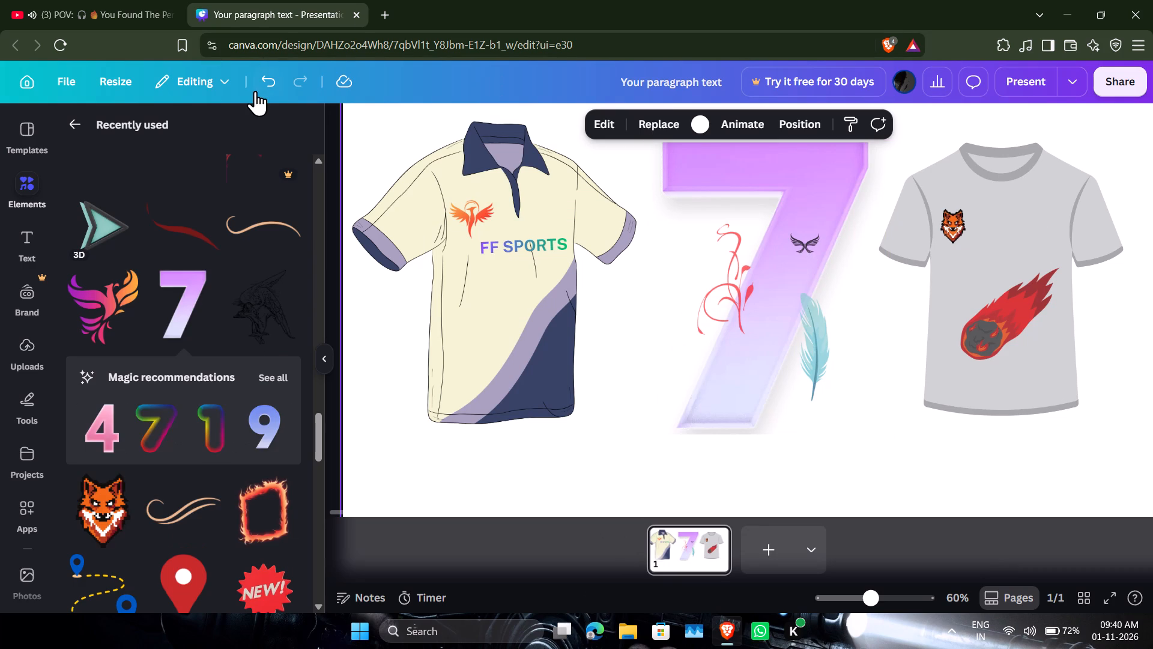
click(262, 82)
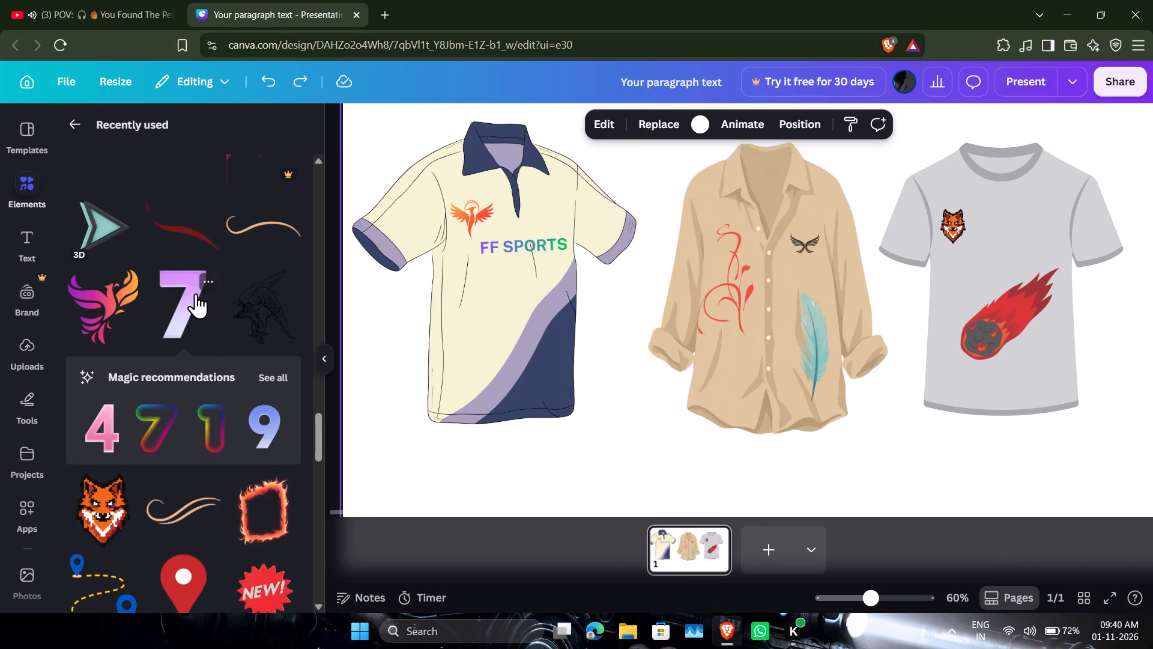
Add the purple number 7 graphic from the recently used elements and shrink it to a small badge size.
drag(194, 294, 528, 425)
click(658, 463)
drag(658, 455, 597, 245)
drag(608, 399, 623, 326)
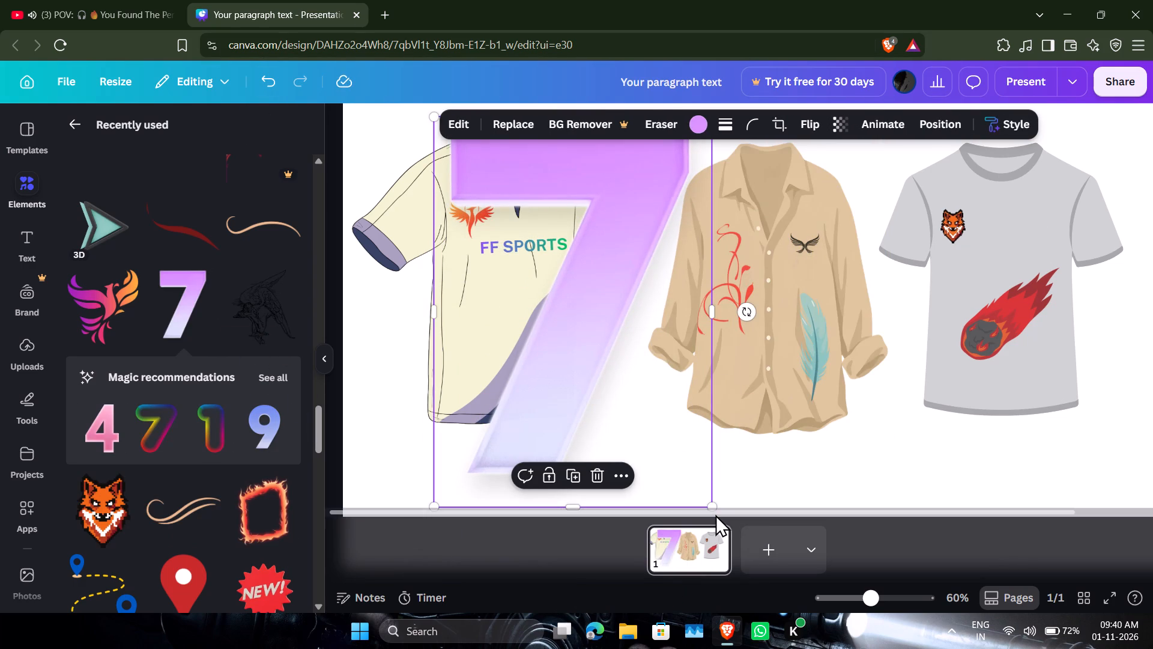
click(710, 501)
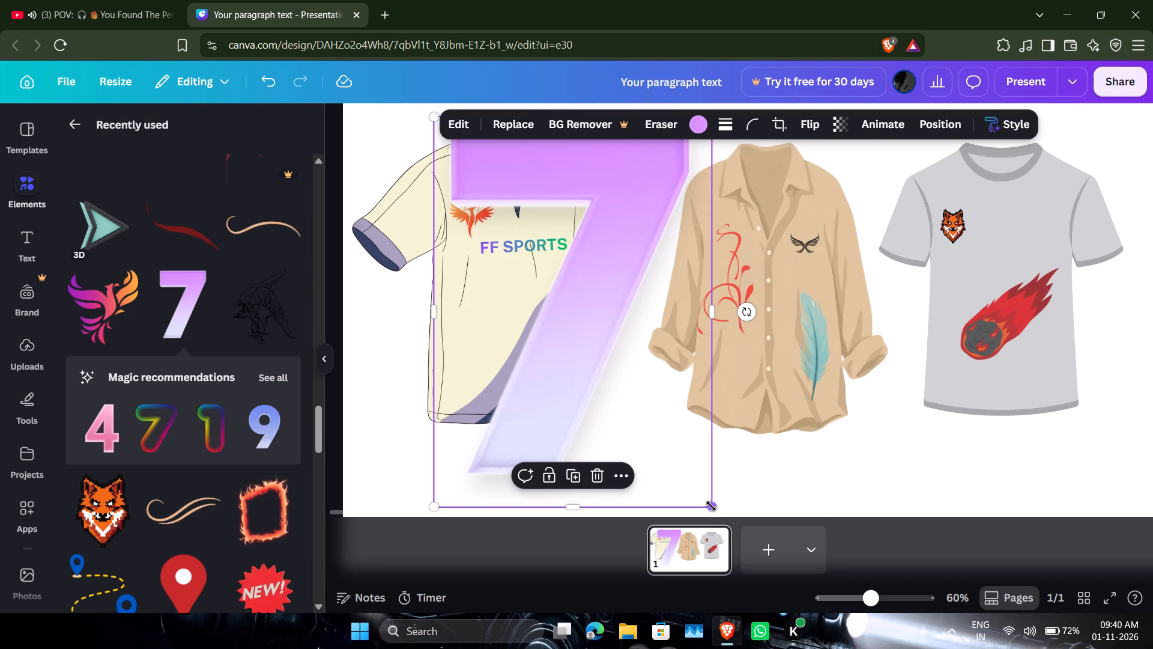
drag(711, 506, 543, 141)
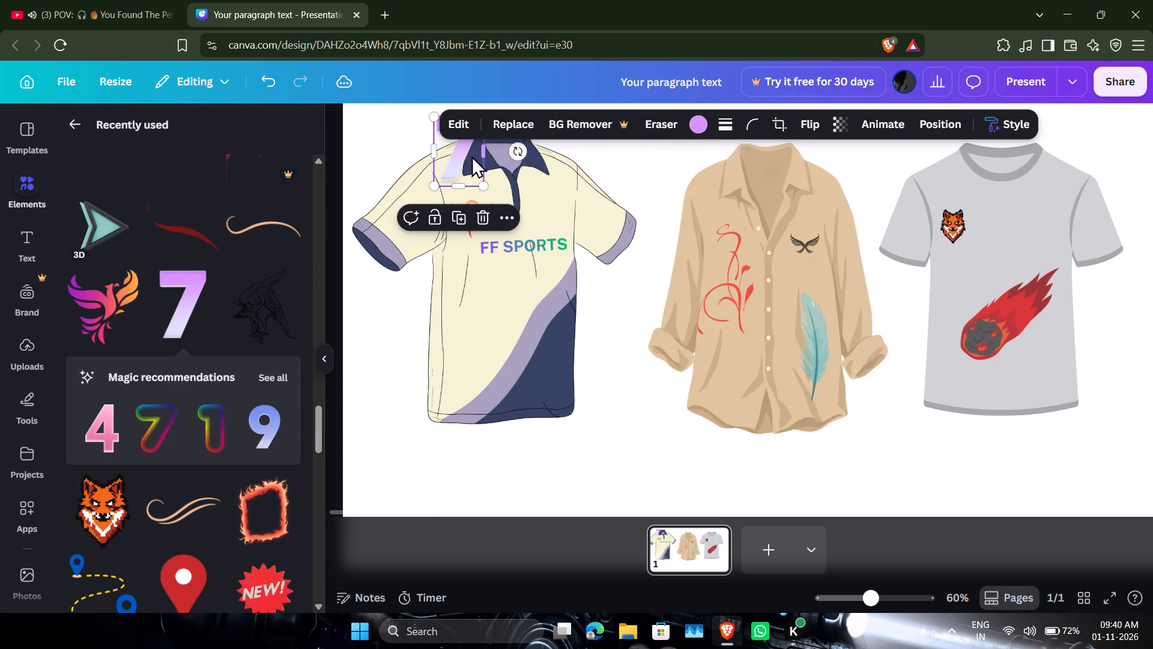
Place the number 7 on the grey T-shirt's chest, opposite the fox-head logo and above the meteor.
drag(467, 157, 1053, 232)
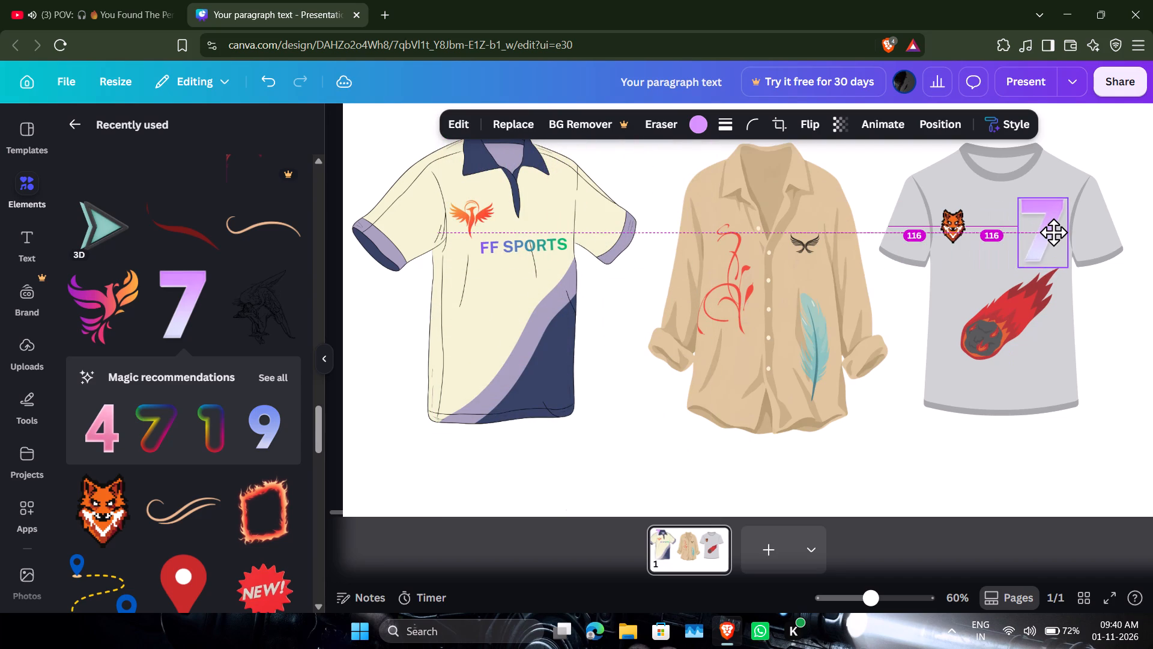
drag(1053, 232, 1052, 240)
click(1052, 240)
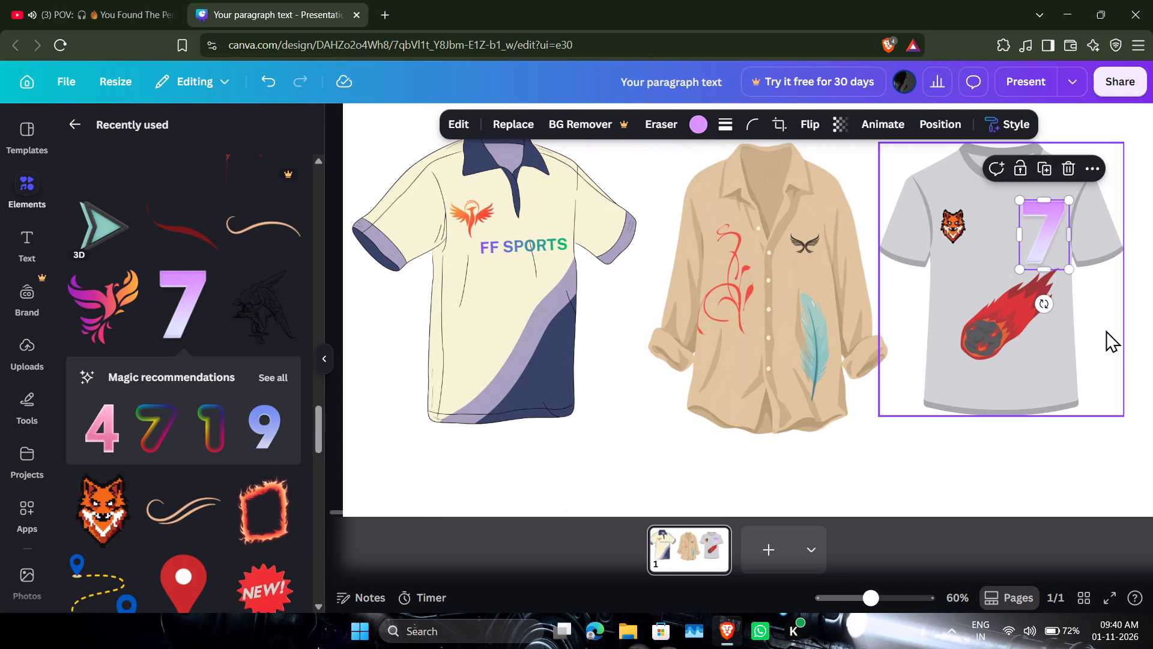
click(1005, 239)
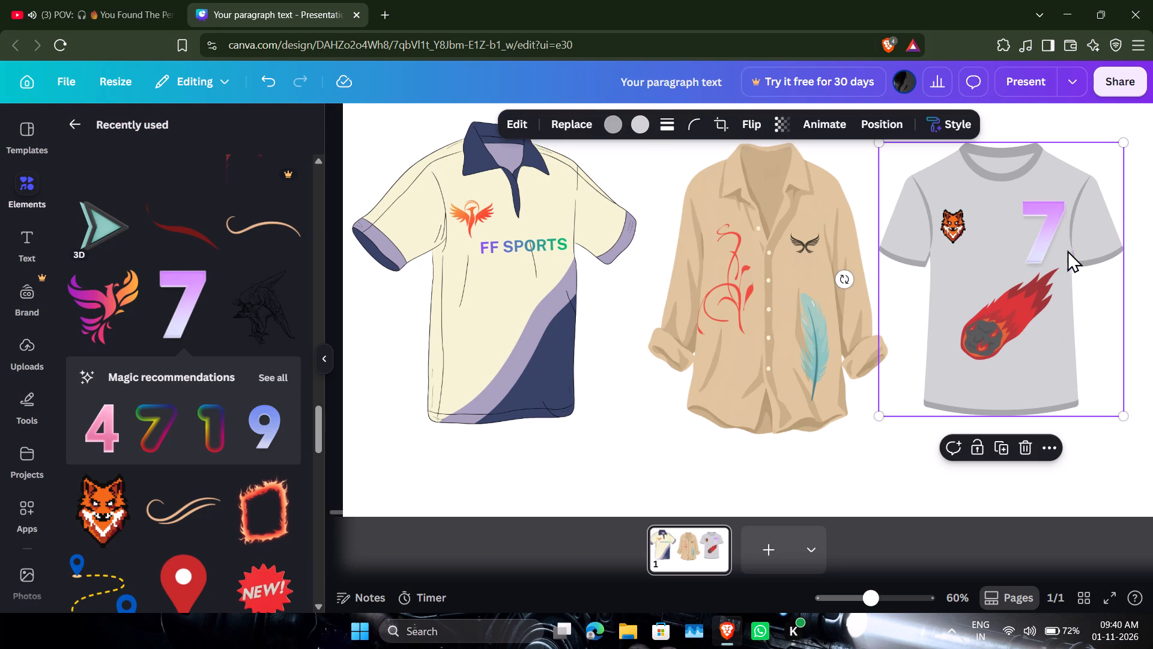
Shrink the number 7 slightly and move it to the blank area below, between the beige shirt and grey T-shirt.
click(1038, 241)
drag(1072, 271, 1063, 256)
drag(1037, 212, 896, 451)
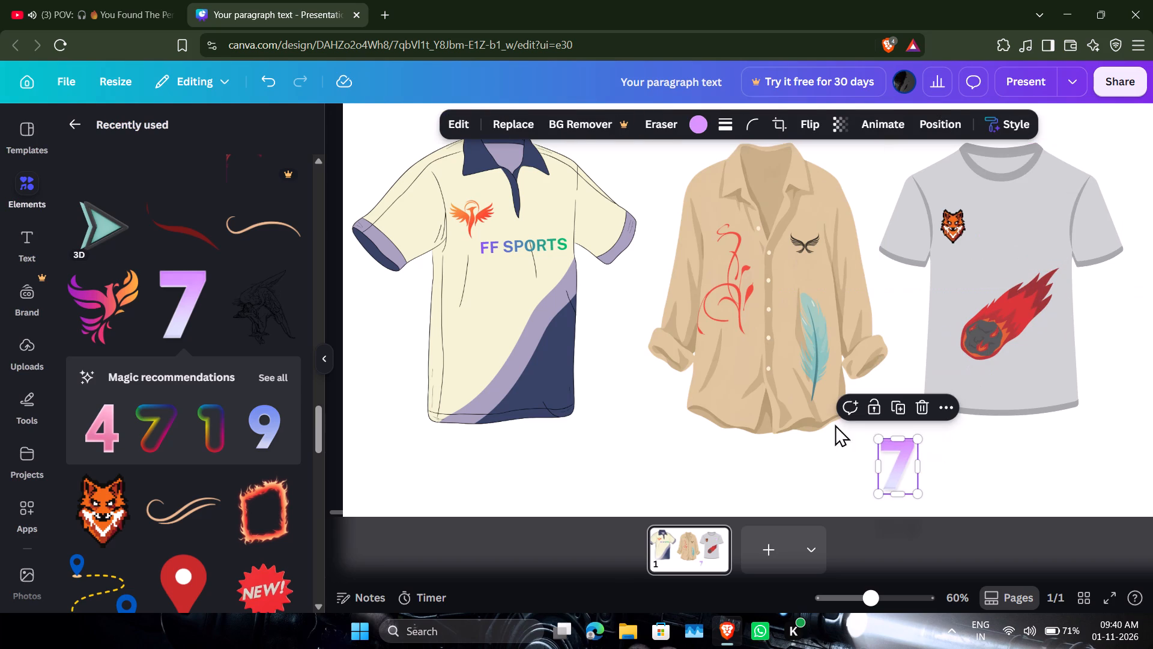
Add a text box and move it to the blank area below, between the polo and the beige shirt.
click(43, 244)
click(109, 132)
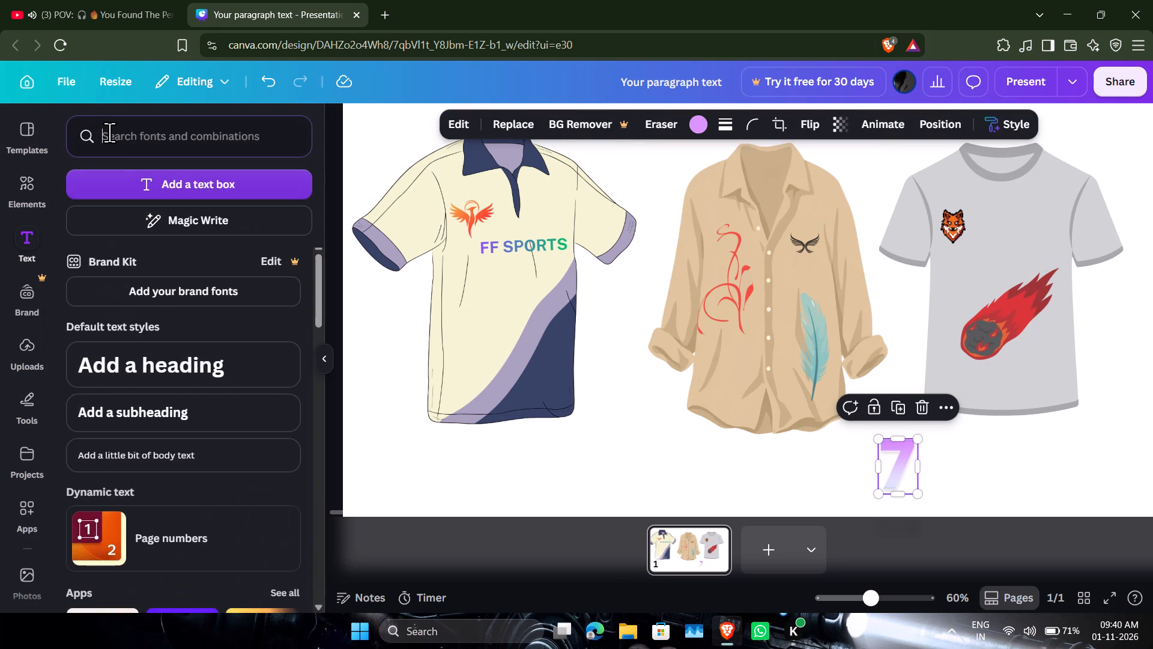
drag(164, 183, 574, 225)
click(280, 189)
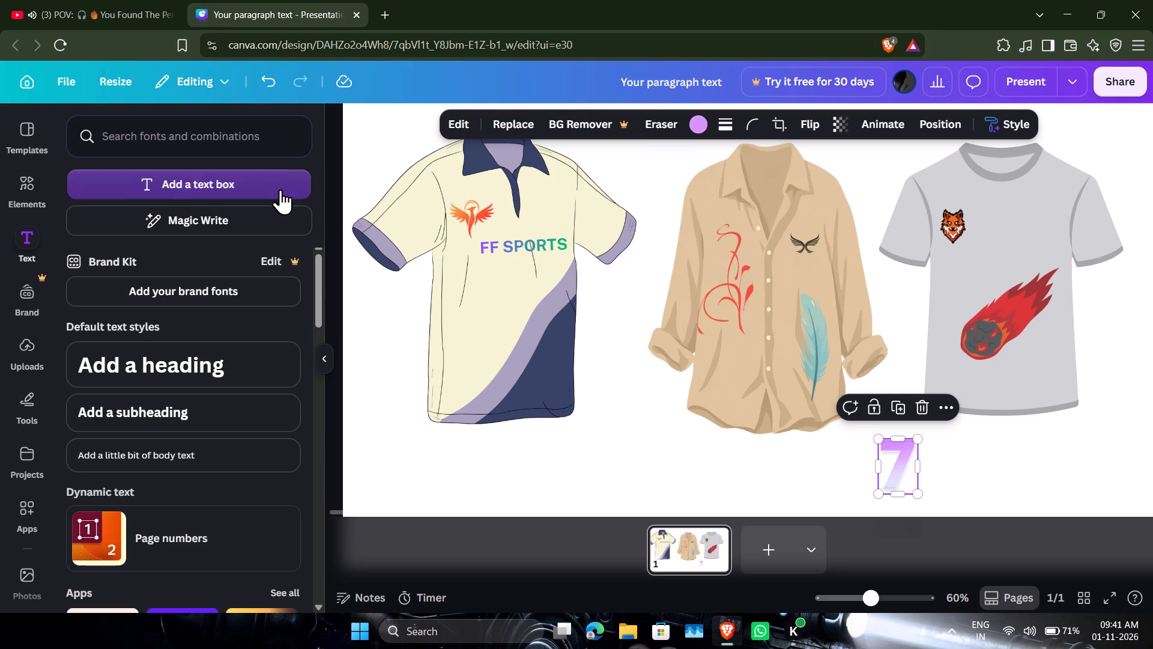
click(726, 336)
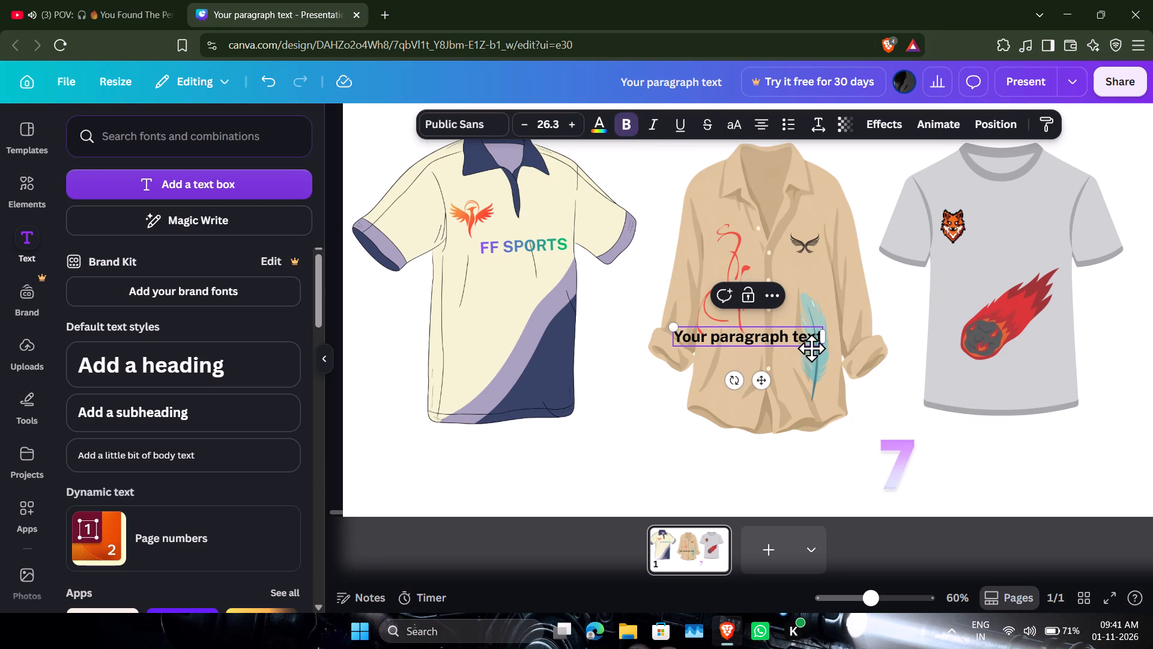
click(810, 340)
click(732, 457)
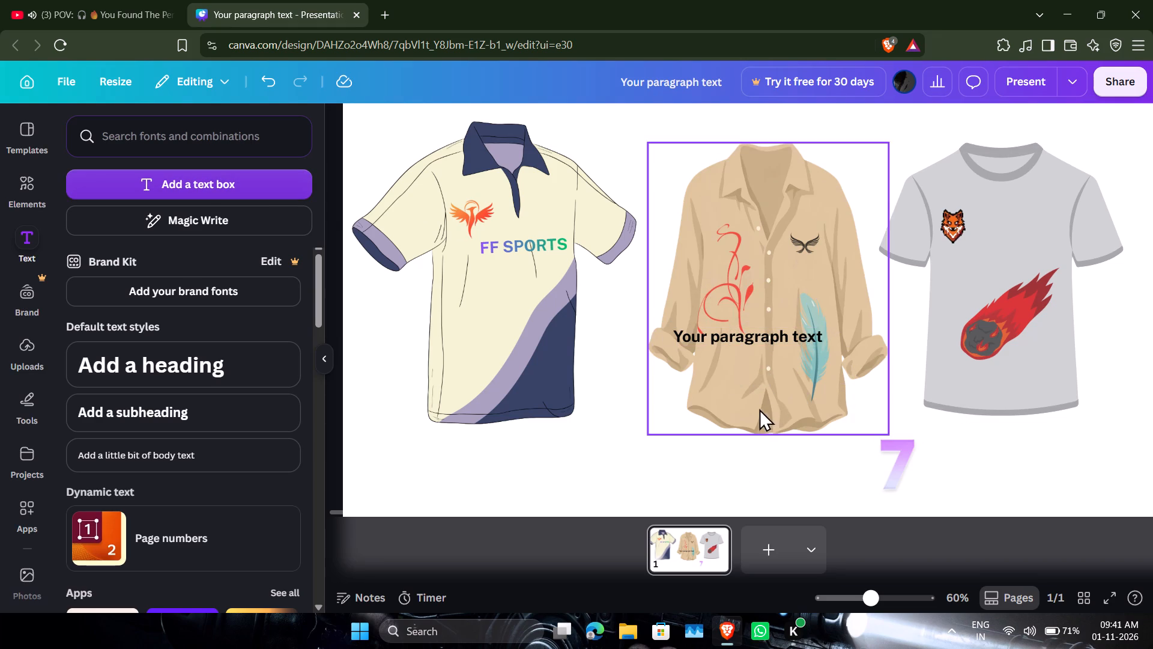
click(764, 344)
drag(760, 378, 691, 439)
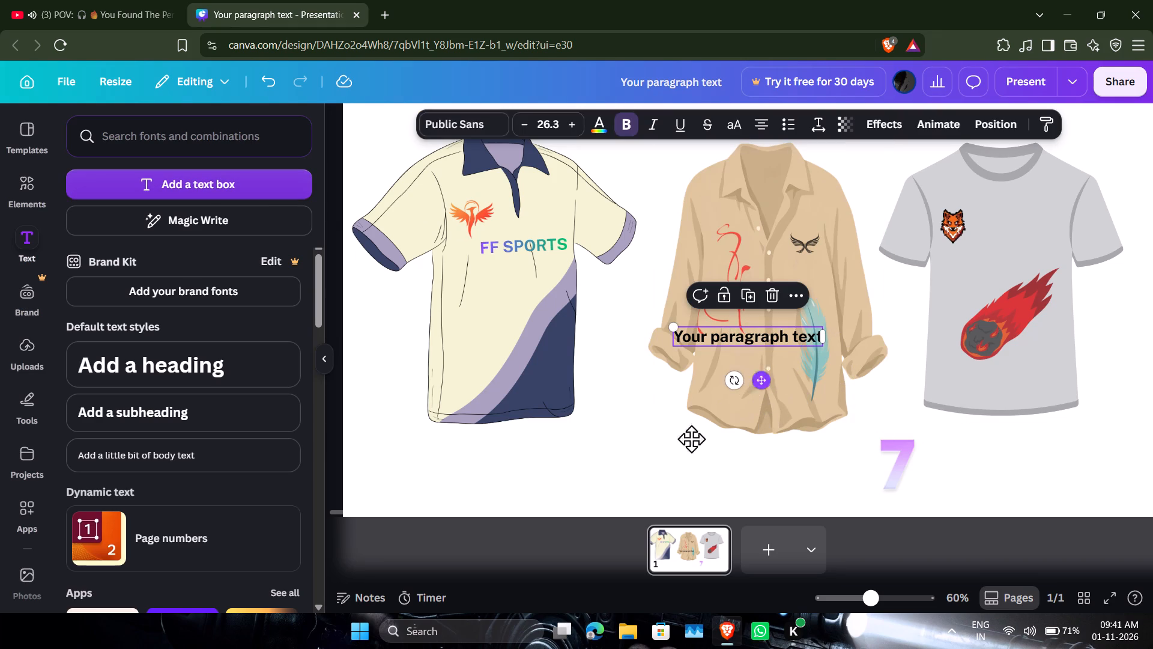
drag(691, 439, 626, 482)
Replace the new text box's placeholder text with RU.
click(647, 433)
click(669, 433)
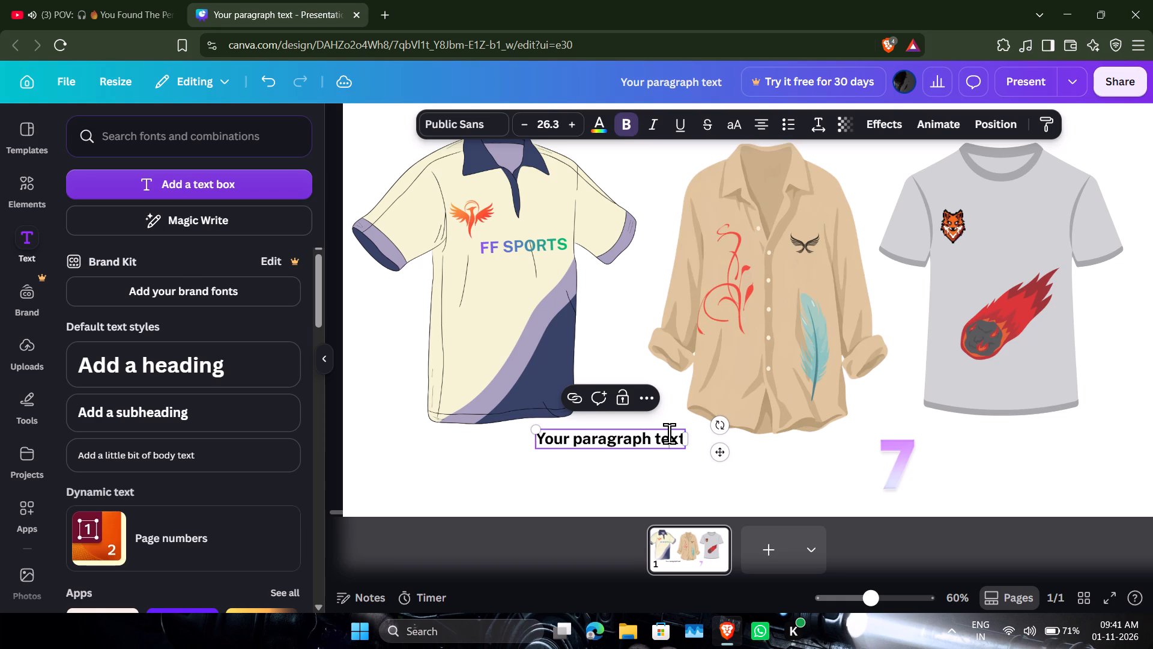
key(BackSpace)
key(BackSpace)
key(BackSpace)
key(BackSpace)
key(BackSpace)
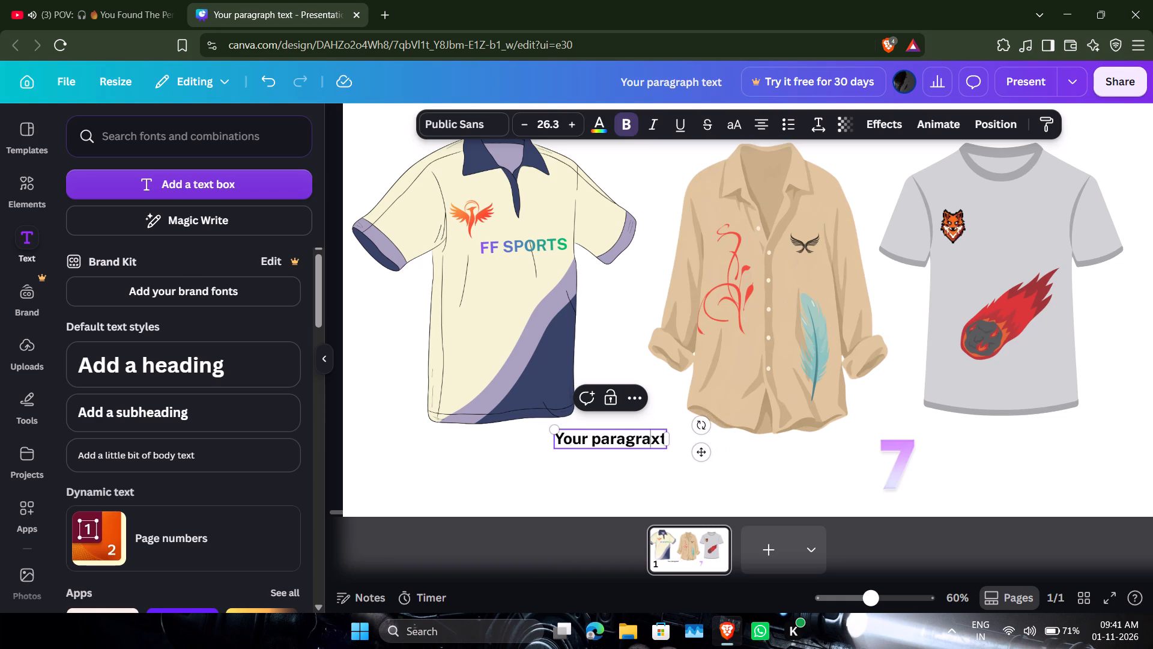
key(BackSpace)
key(BackSpace)
key(BackSpace)
key(BackSpace)
key(BackSpace)
key(BackSpace)
key(BackSpace)
key(BackSpace)
key(BackSpace)
key(BackSpace)
key(BackSpace)
key(BackSpace)
key(BackSpace)
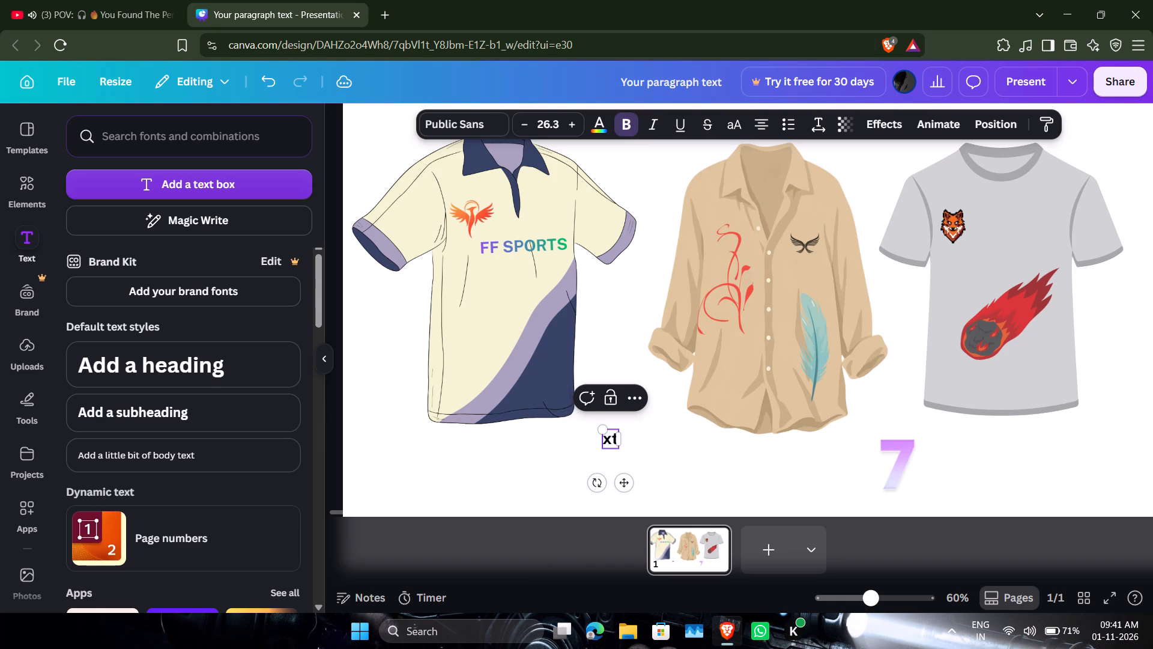
key(BackSpace)
key(BackSpace)
key(BackSpace)
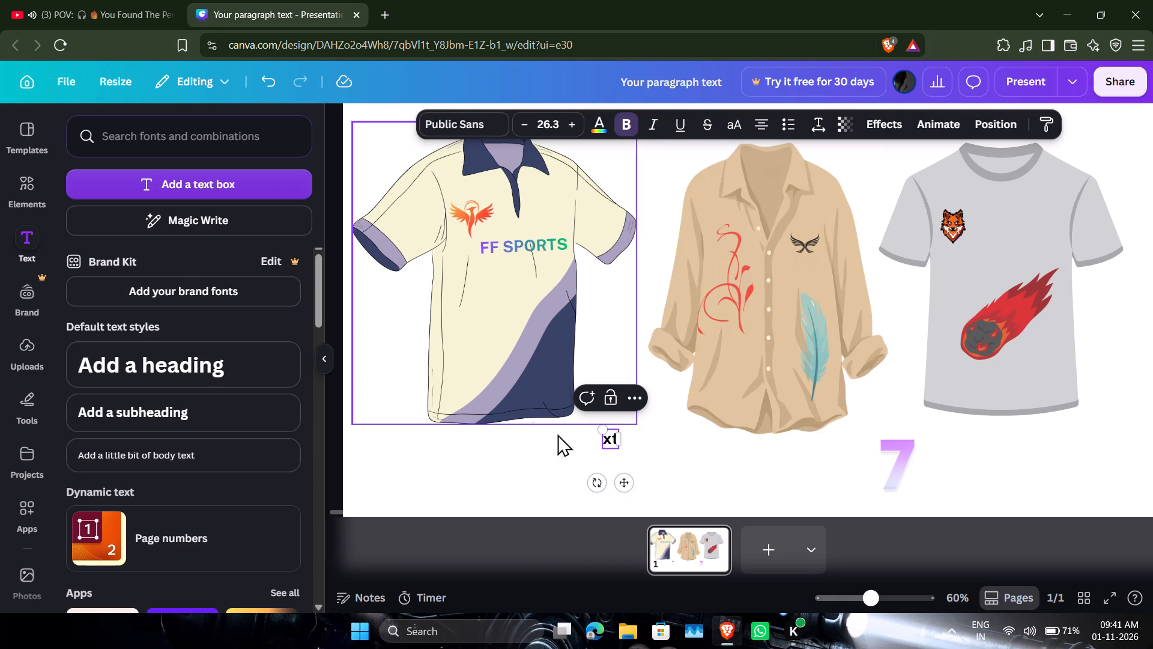
click(609, 435)
click(617, 433)
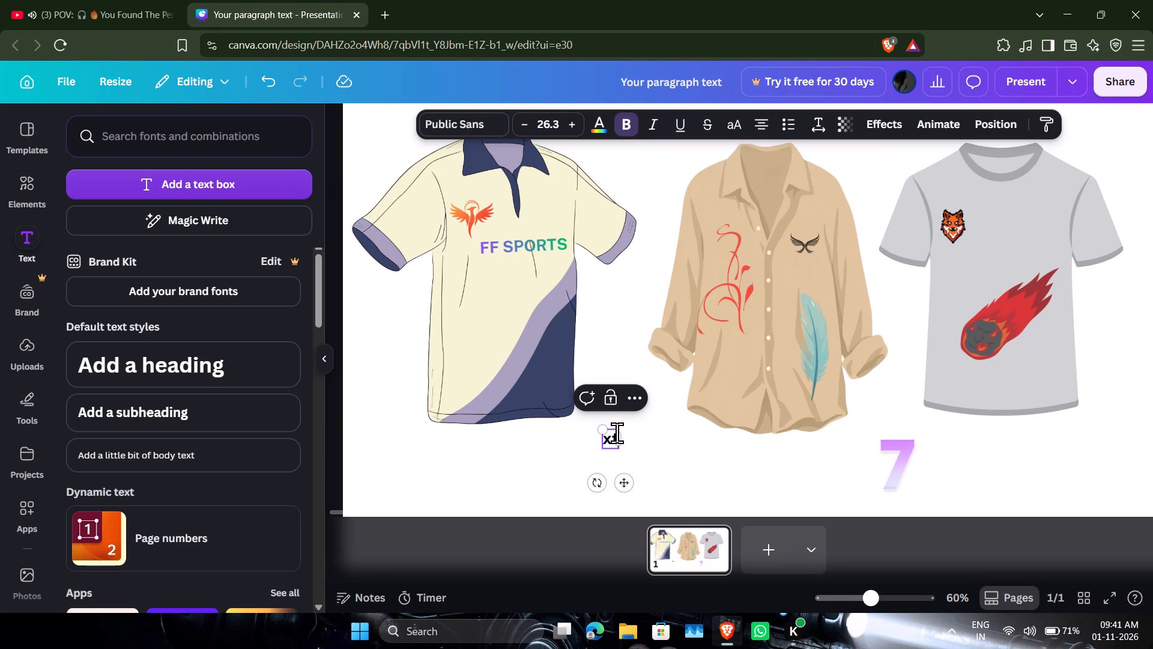
key(BackSpace)
key(BackSpace)
key(BackSpace)
key(BackSpace)
text(RU)
key(Menu)
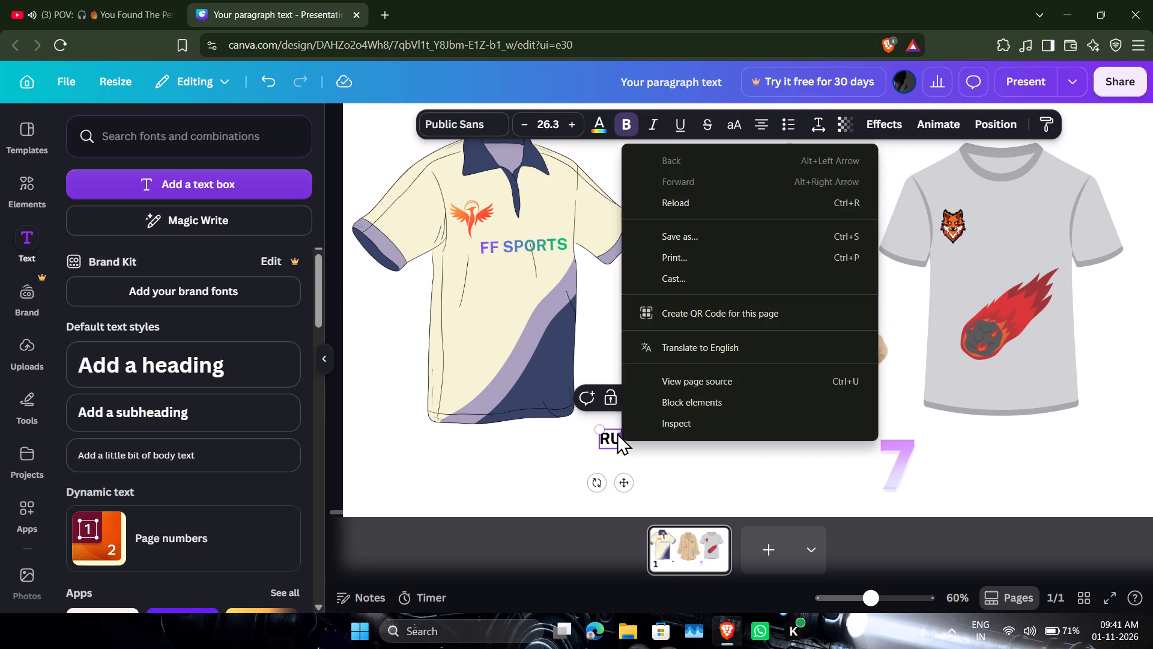
text(DRA)
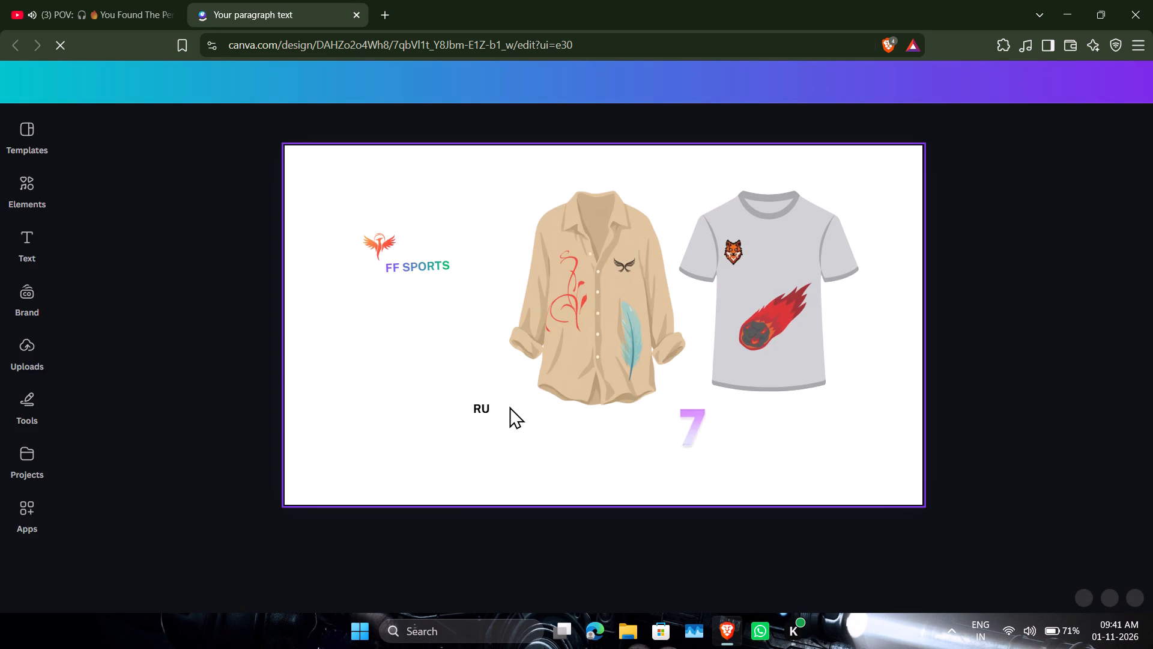
Extend the text below the polo to read RUDRA.
click(482, 403)
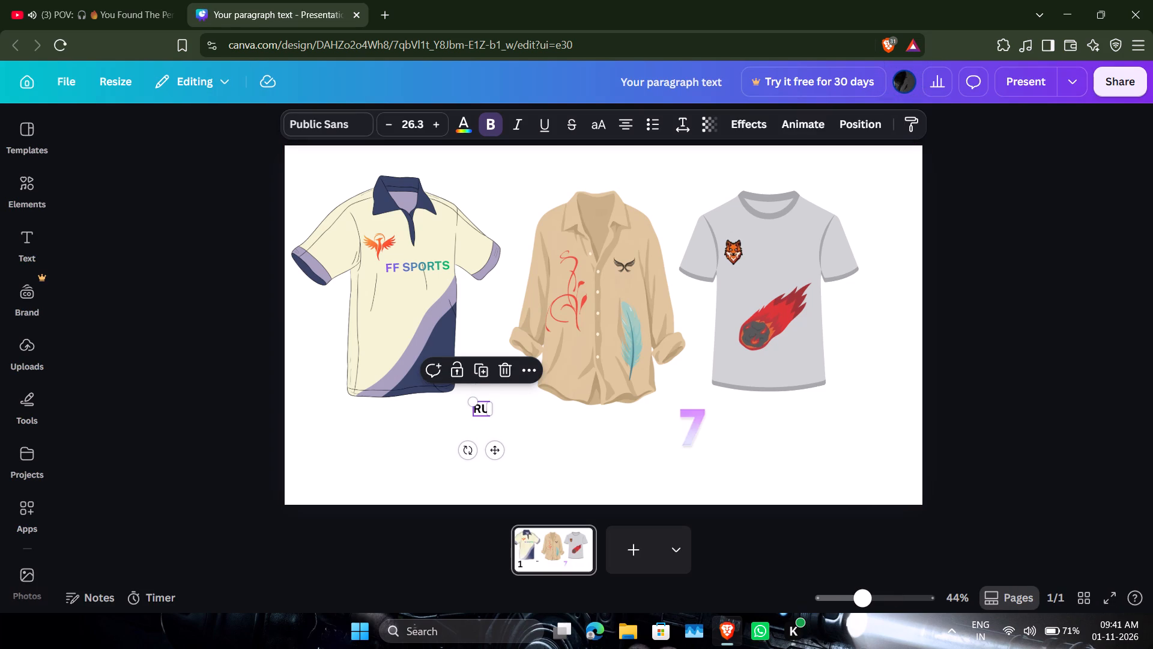
drag(864, 600, 873, 603)
click(423, 436)
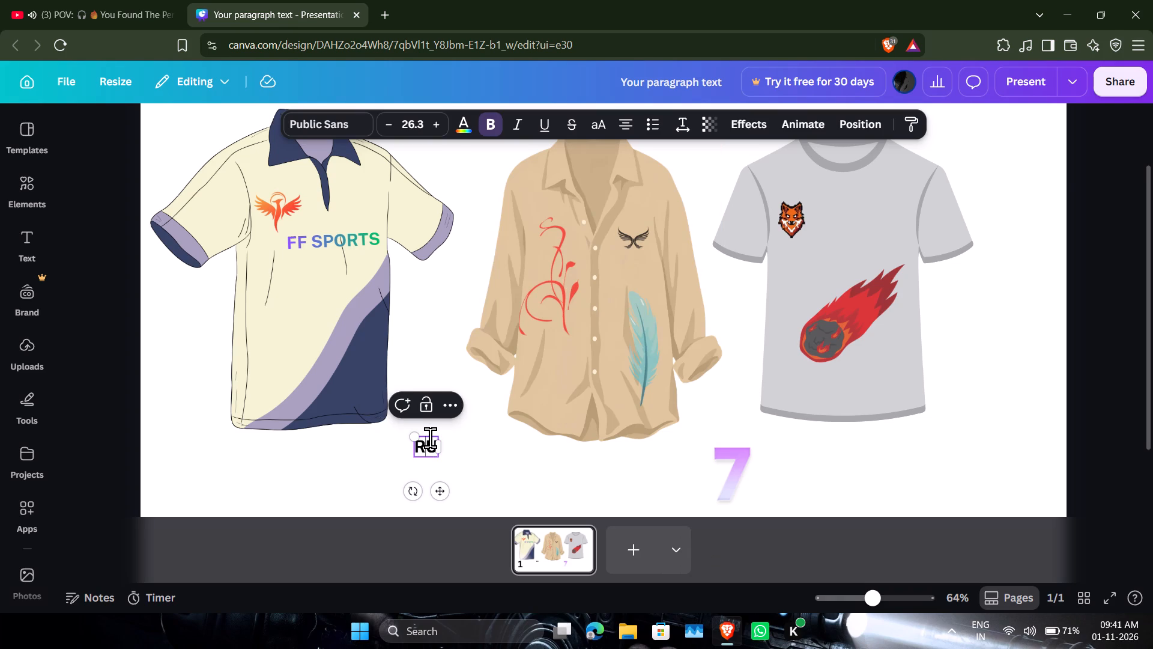
click(430, 437)
click(435, 445)
text(DRA)
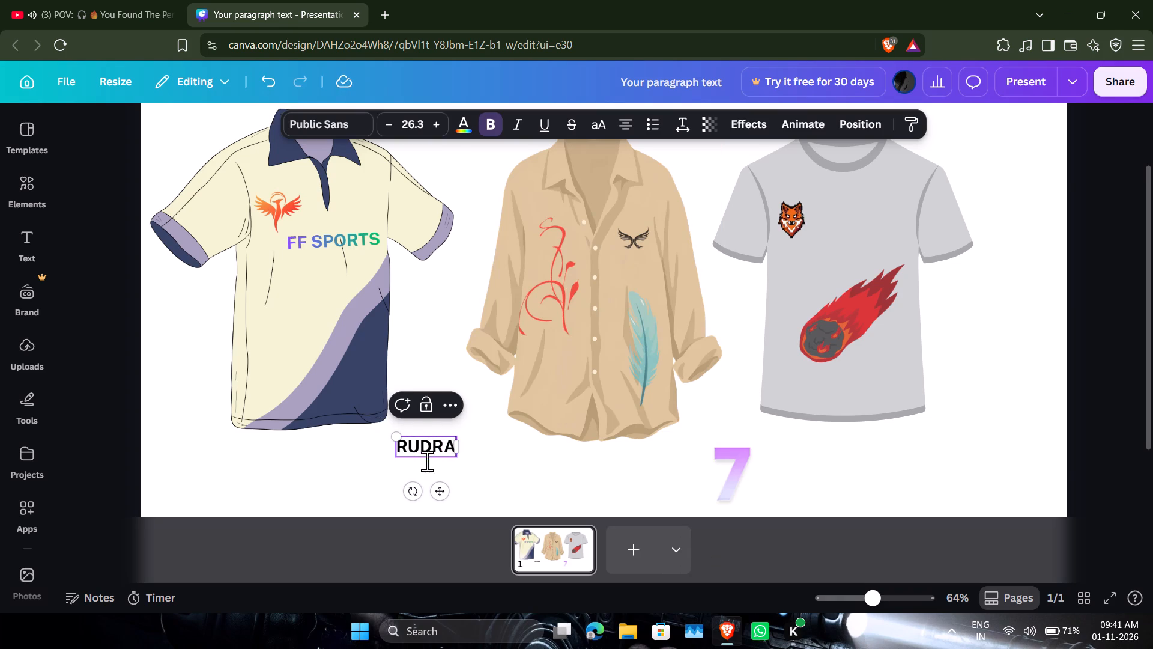
Enlarge the RUDRA text below the polo to font size 62.
drag(458, 437, 472, 436)
drag(473, 436, 482, 433)
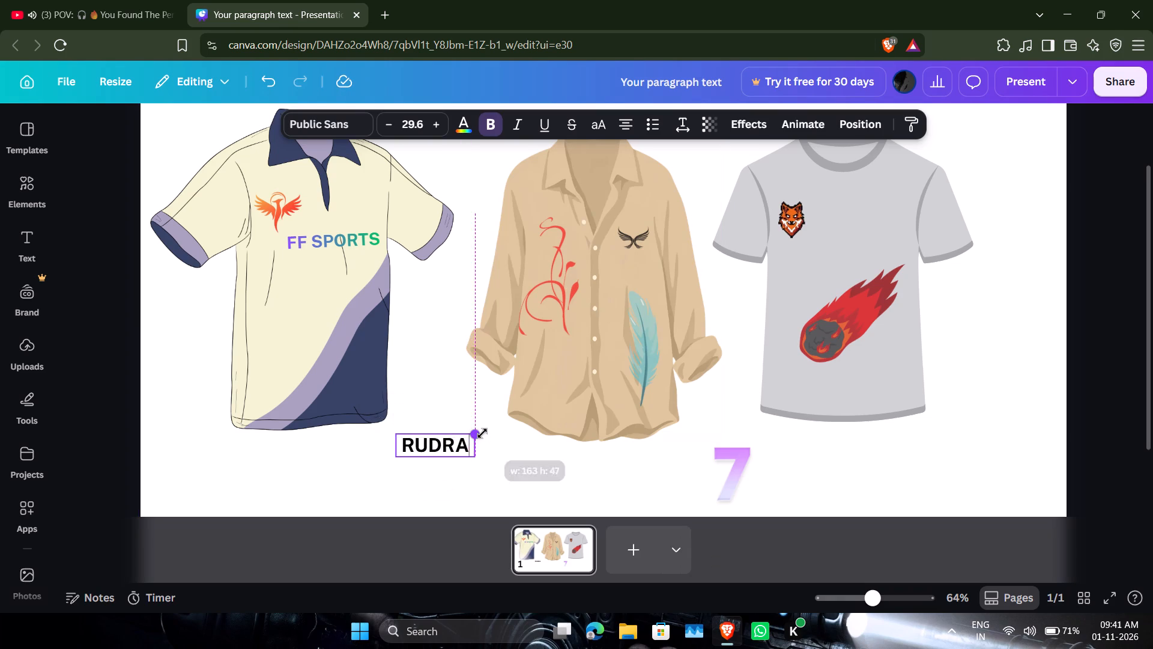
drag(482, 433, 491, 430)
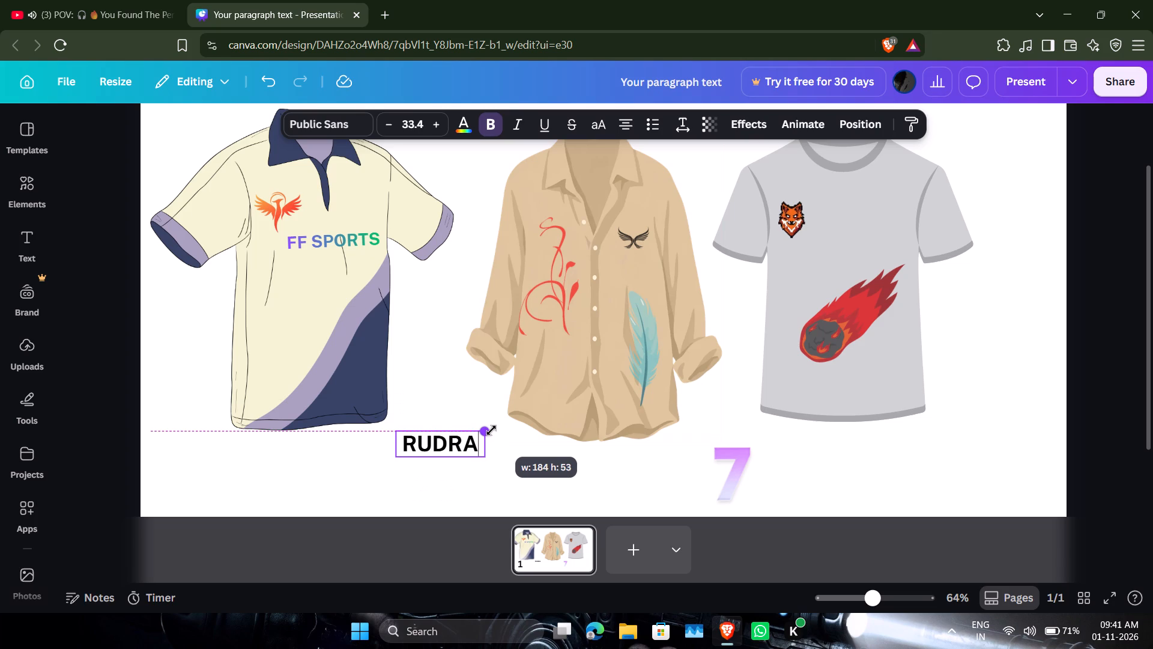
drag(491, 430, 538, 438)
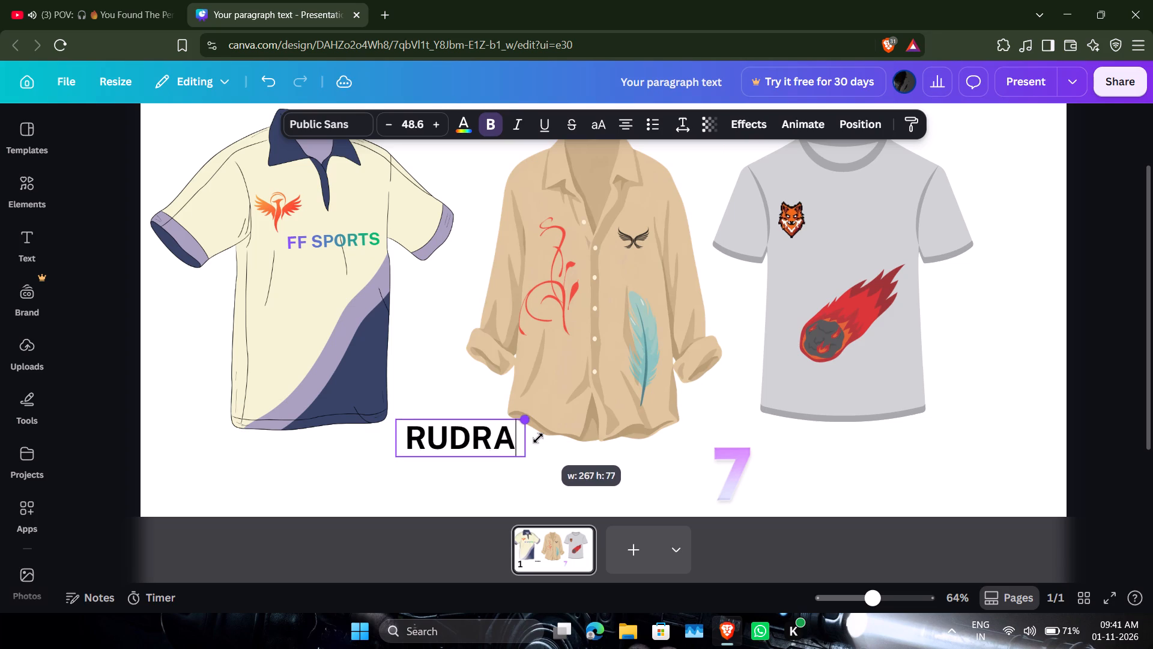
drag(538, 438, 573, 427)
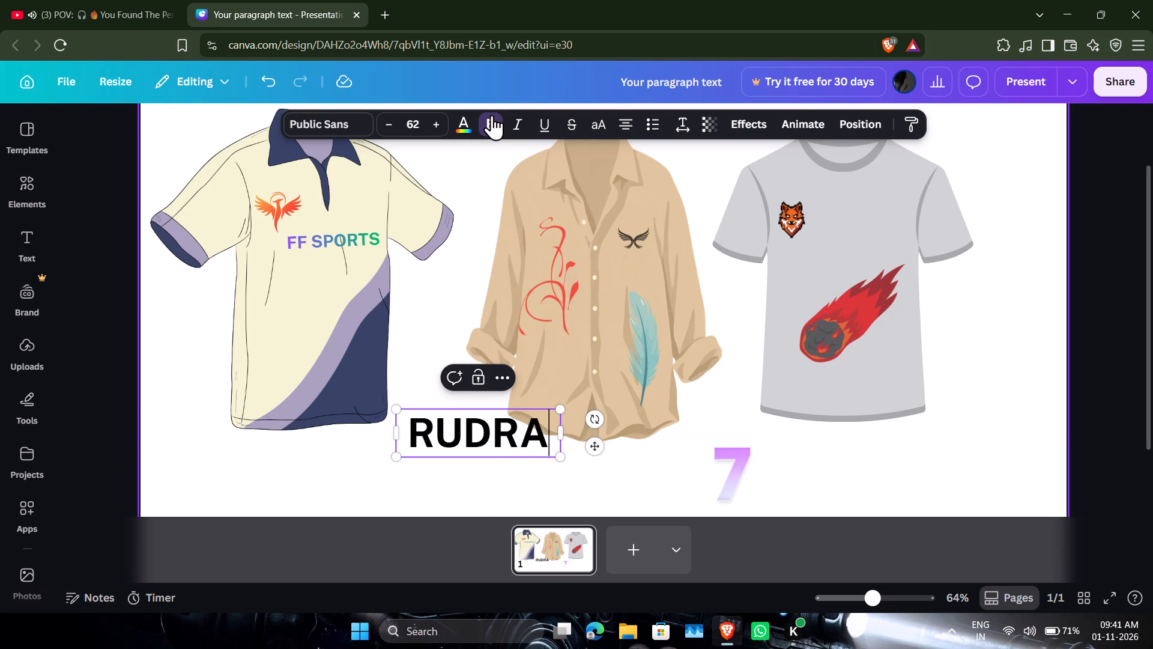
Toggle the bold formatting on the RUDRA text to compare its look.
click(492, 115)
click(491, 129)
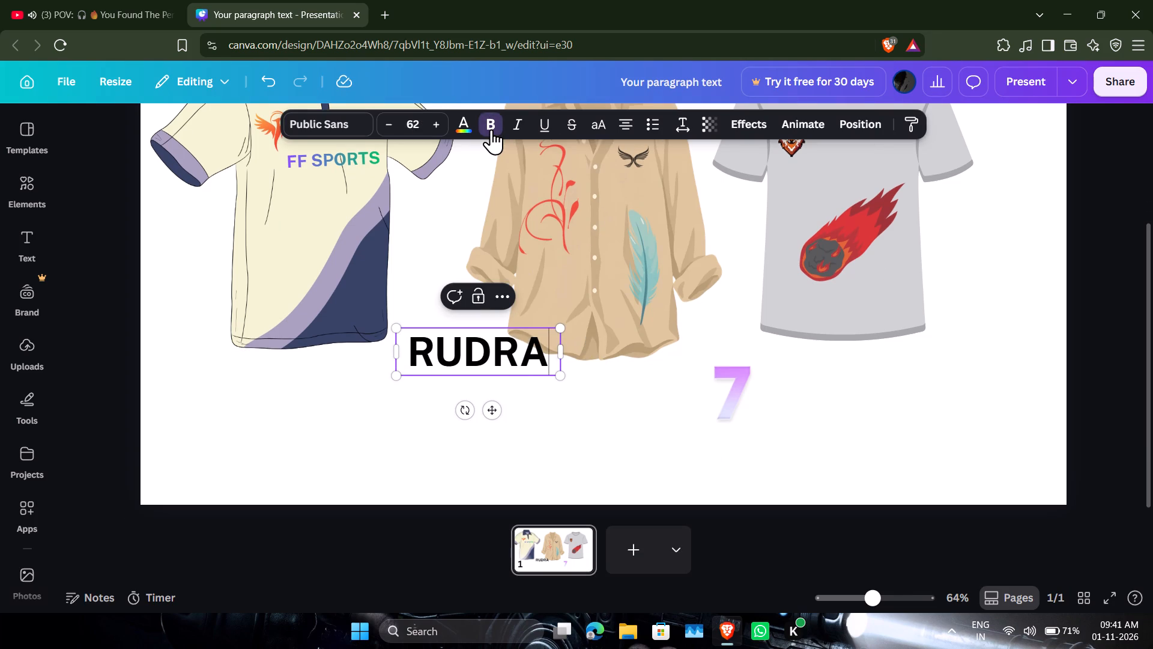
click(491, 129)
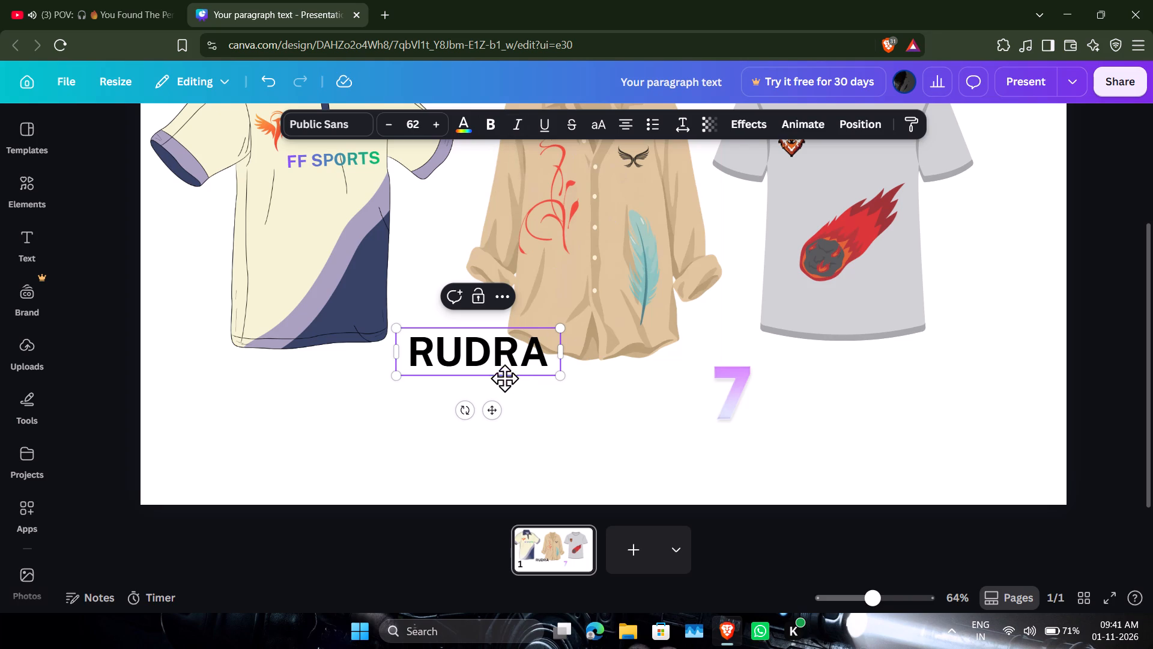
Move the RUDRA text up to the grey T-shirt, overlapping its sleeve nearest the beige shirt.
drag(490, 410, 775, 248)
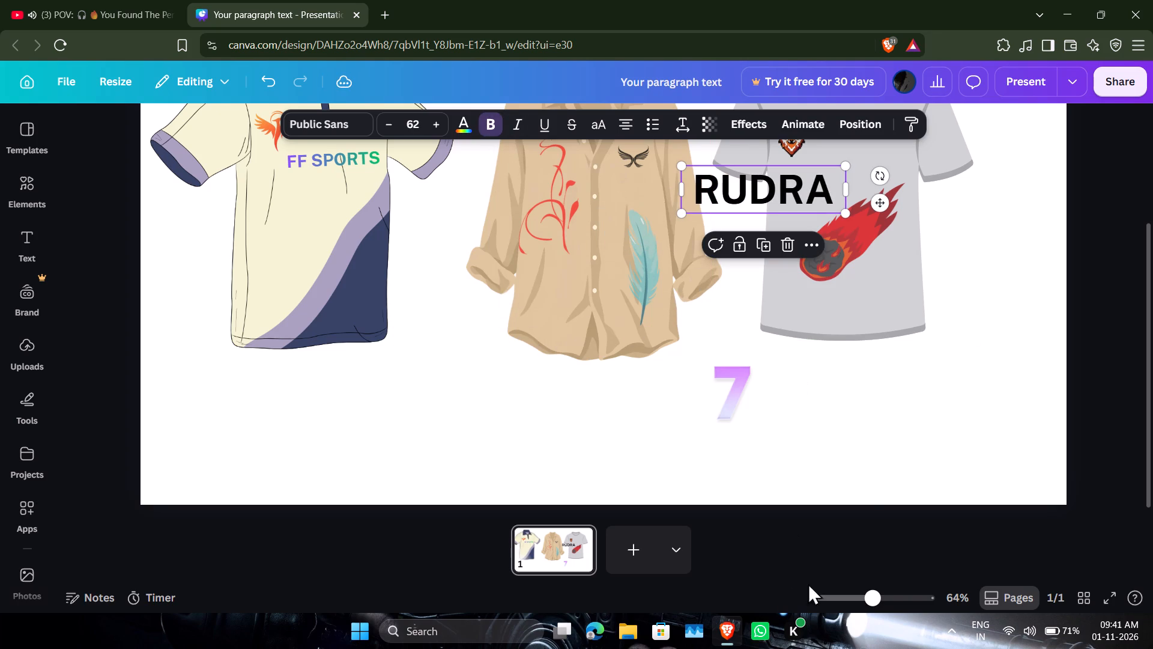
scroll(1005, 427, up, 2)
click(755, 335)
drag(763, 331, 814, 311)
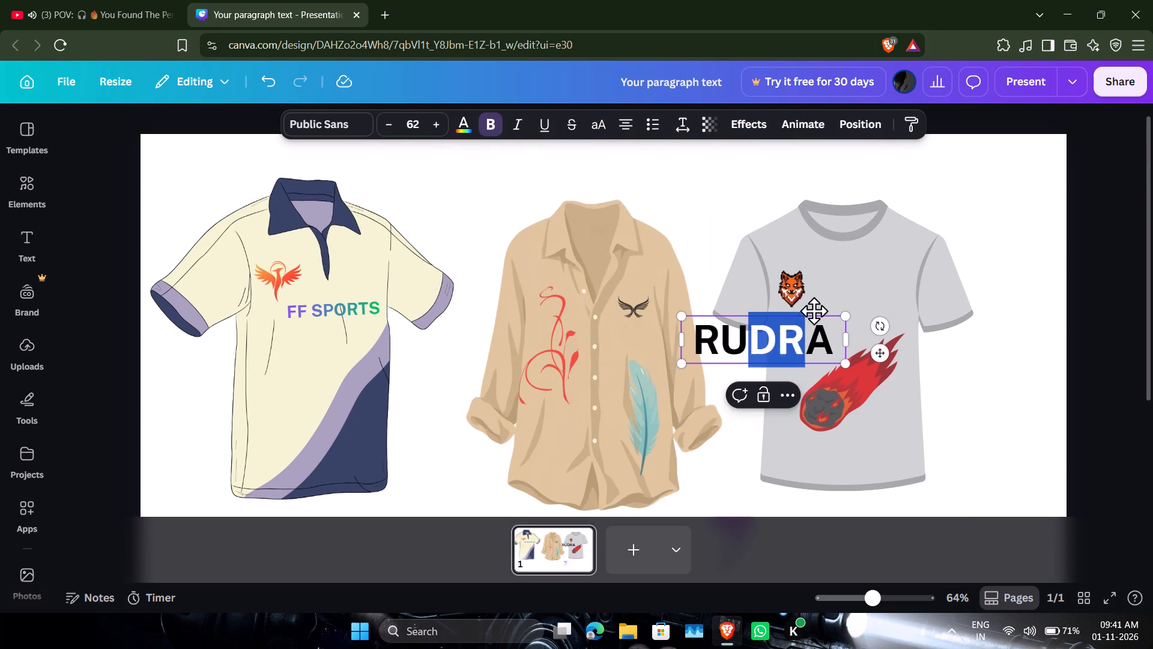
drag(814, 311, 830, 303)
Reposition the grey T-shirt slightly lower beneath the fox and meteor graphics.
click(922, 311)
drag(799, 333, 890, 323)
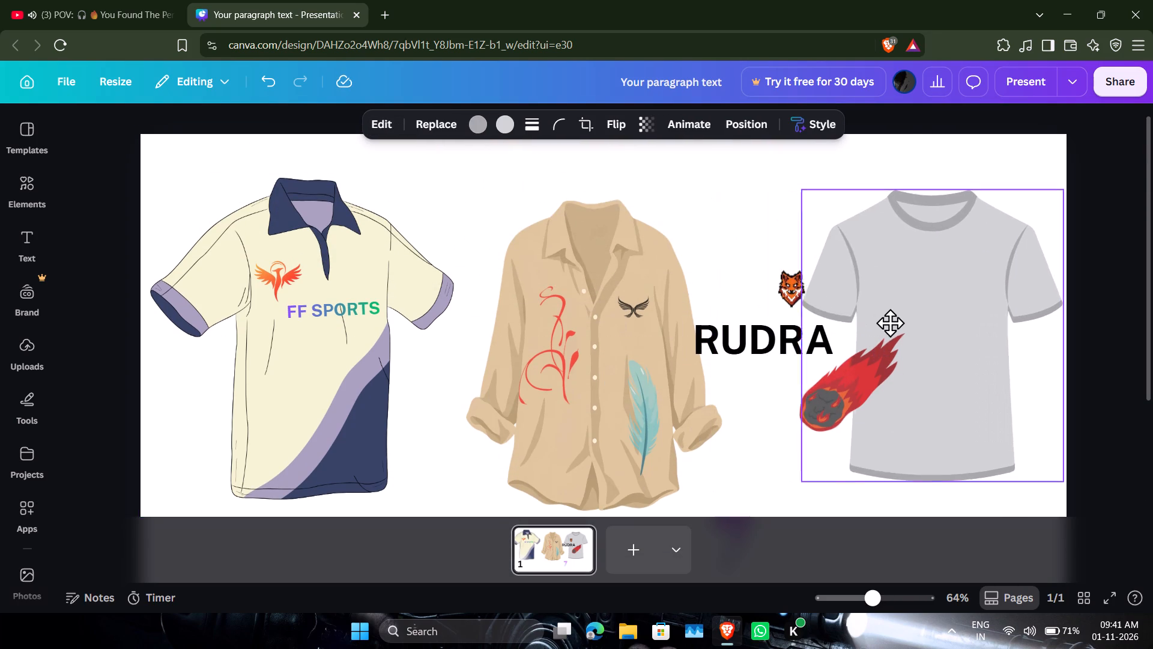
drag(890, 323, 788, 341)
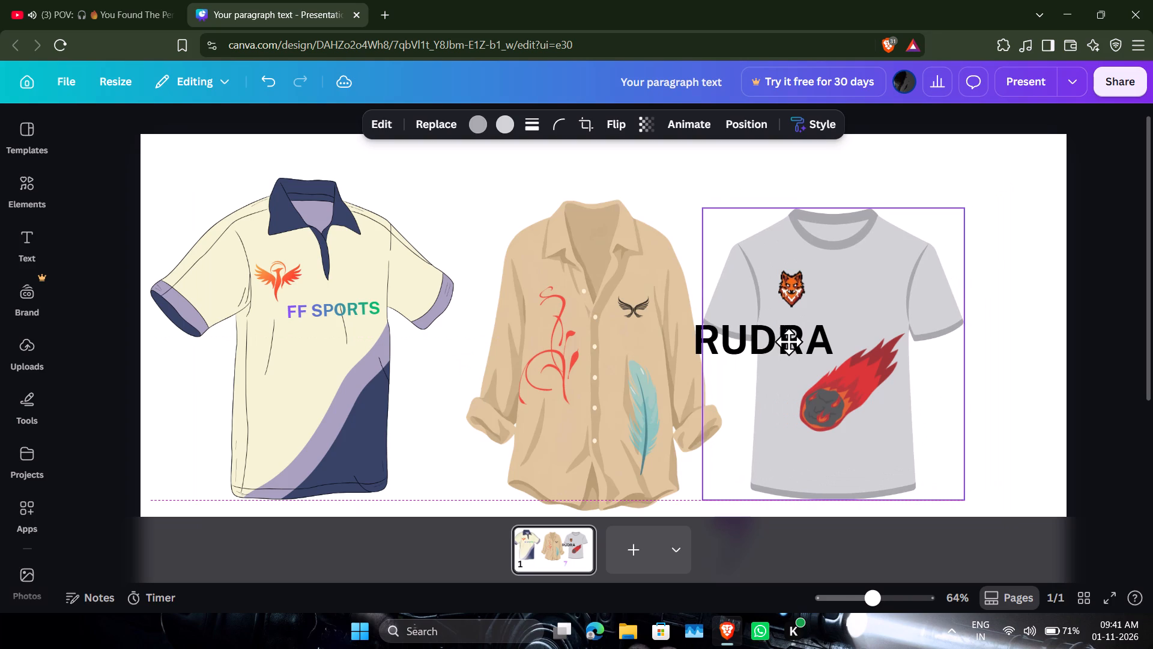
drag(788, 341, 799, 327)
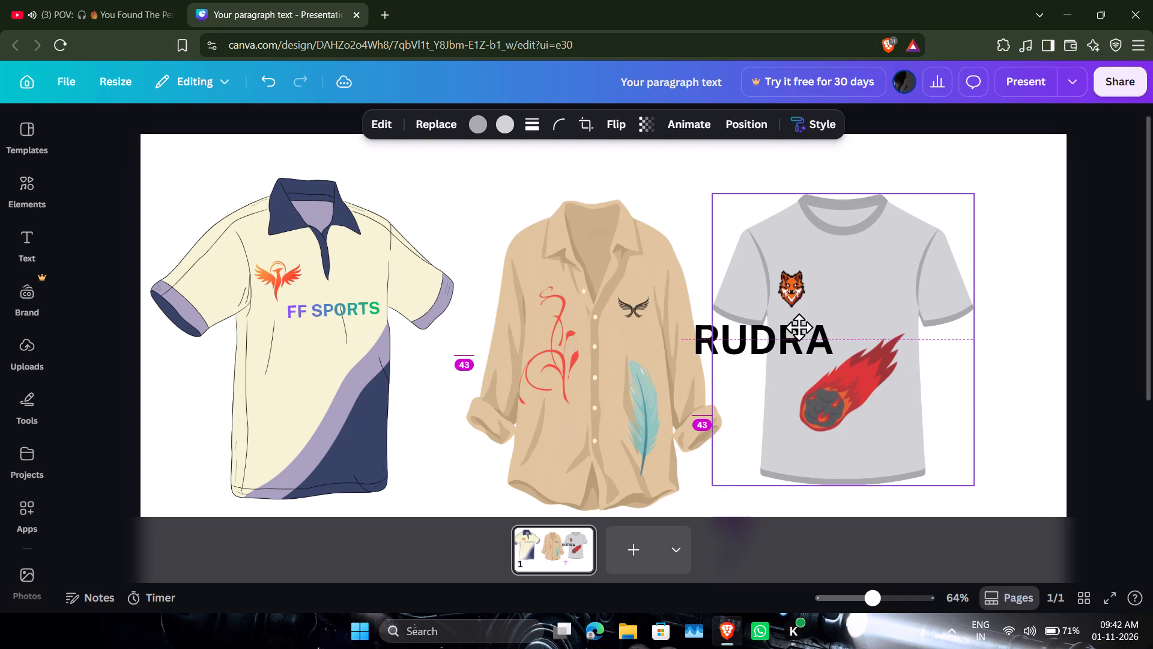
drag(799, 327, 796, 339)
Move RUDRA onto the grey T-shirt's chest, shrink it to font size 37.4 and place it beside the fox head.
click(793, 335)
drag(791, 336, 845, 312)
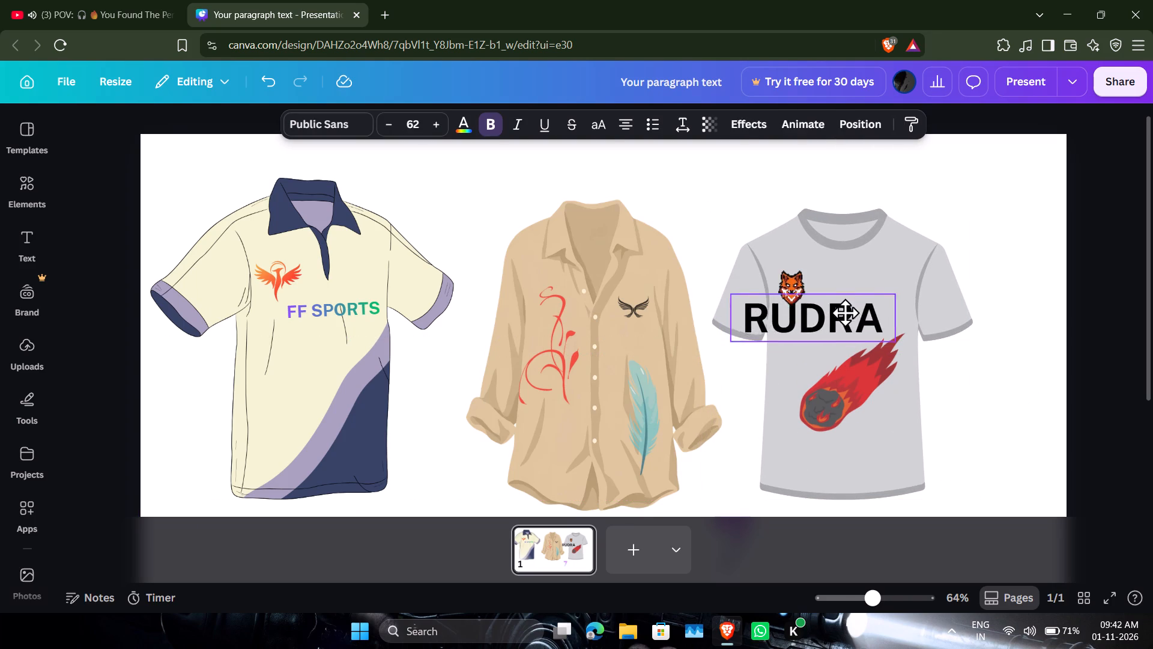
drag(845, 312, 876, 318)
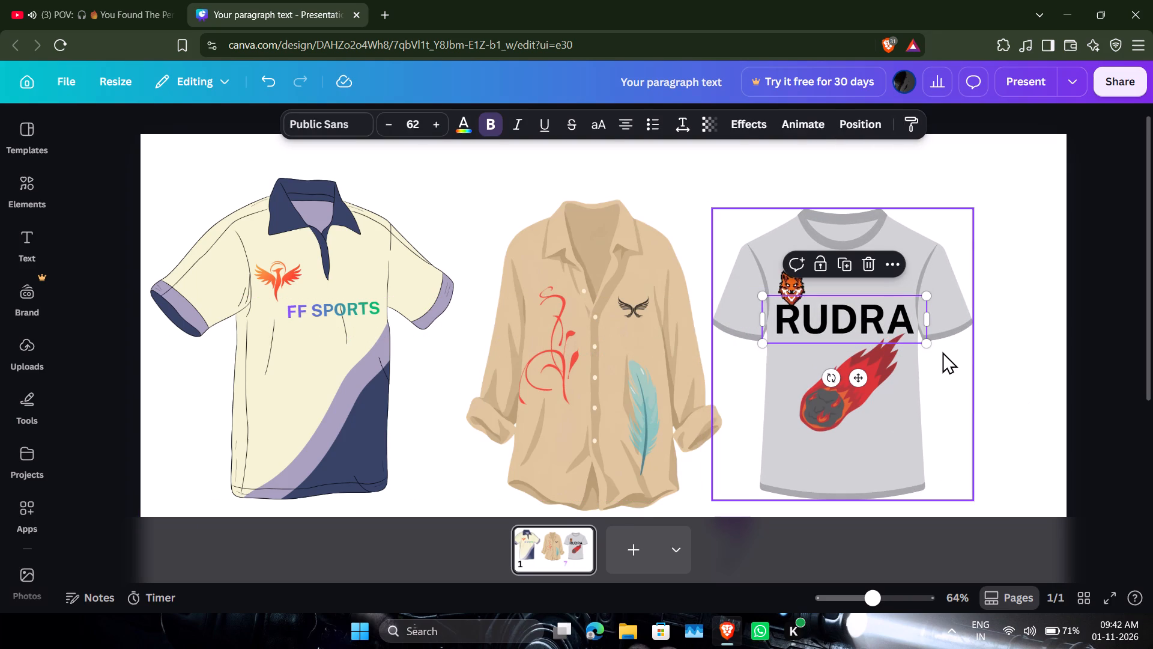
drag(925, 341, 866, 297)
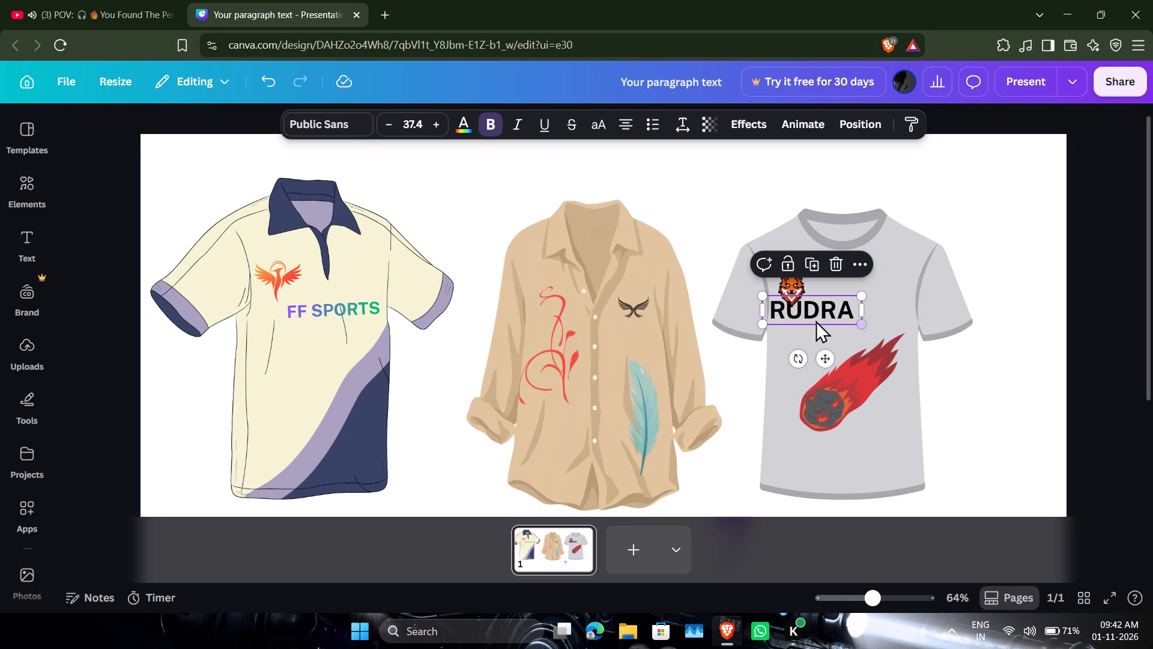
drag(806, 305, 849, 282)
click(1002, 383)
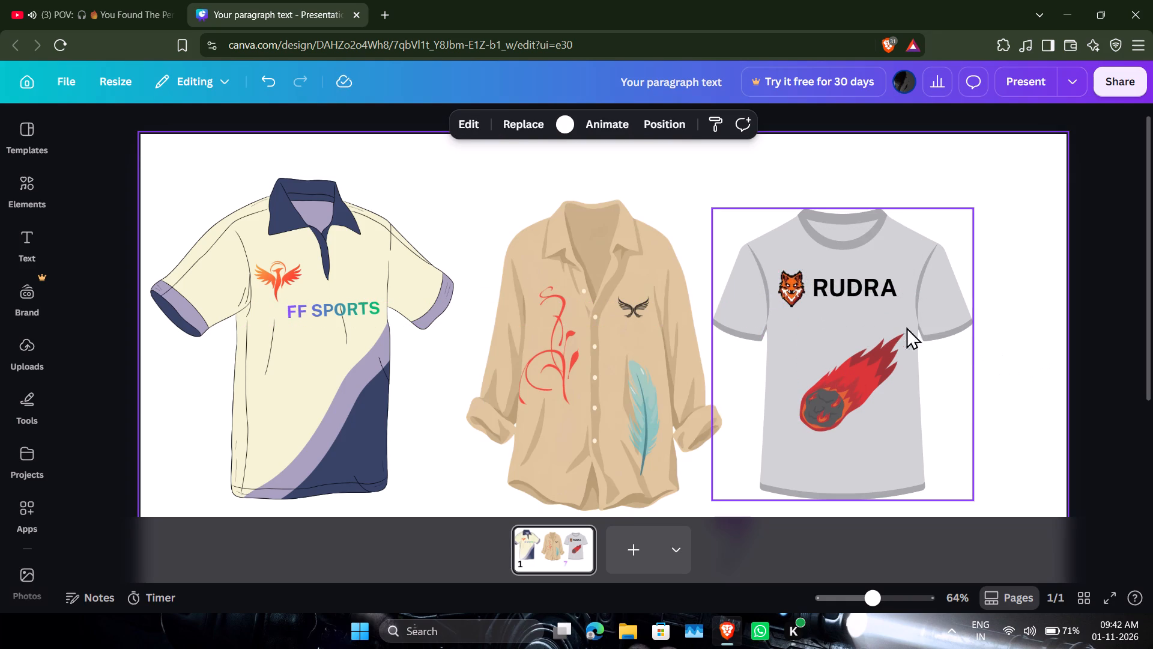
click(790, 285)
drag(790, 285, 786, 290)
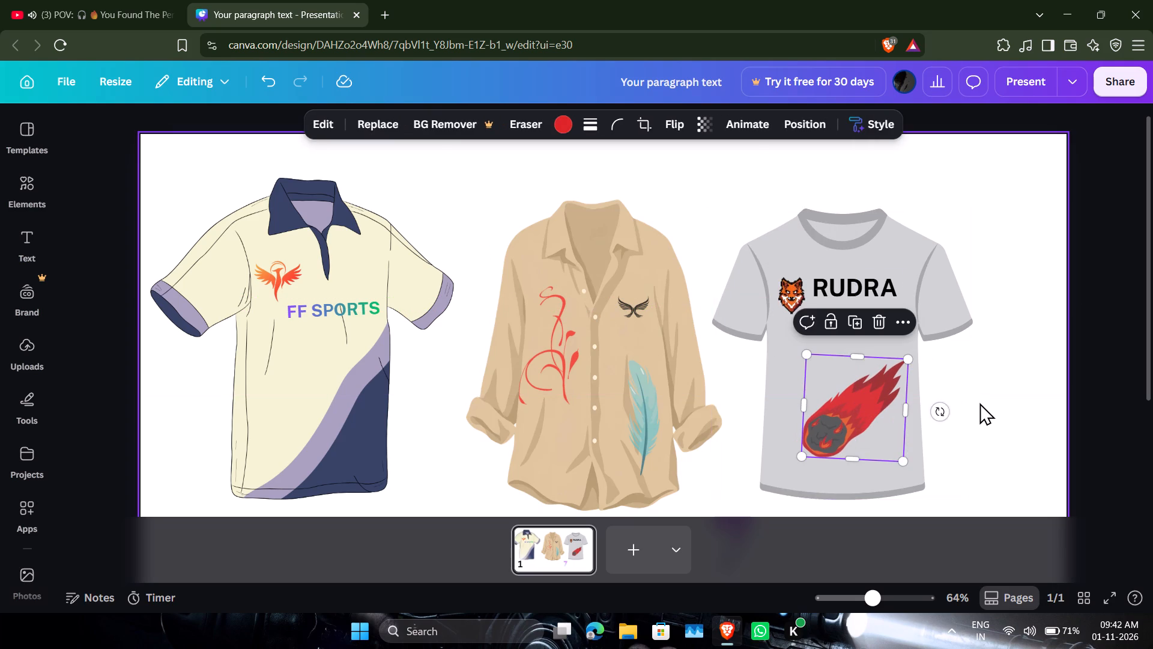
click(979, 403)
Lower the RUDRA text slightly so it lines up with the fox head.
click(868, 288)
drag(862, 281, 865, 285)
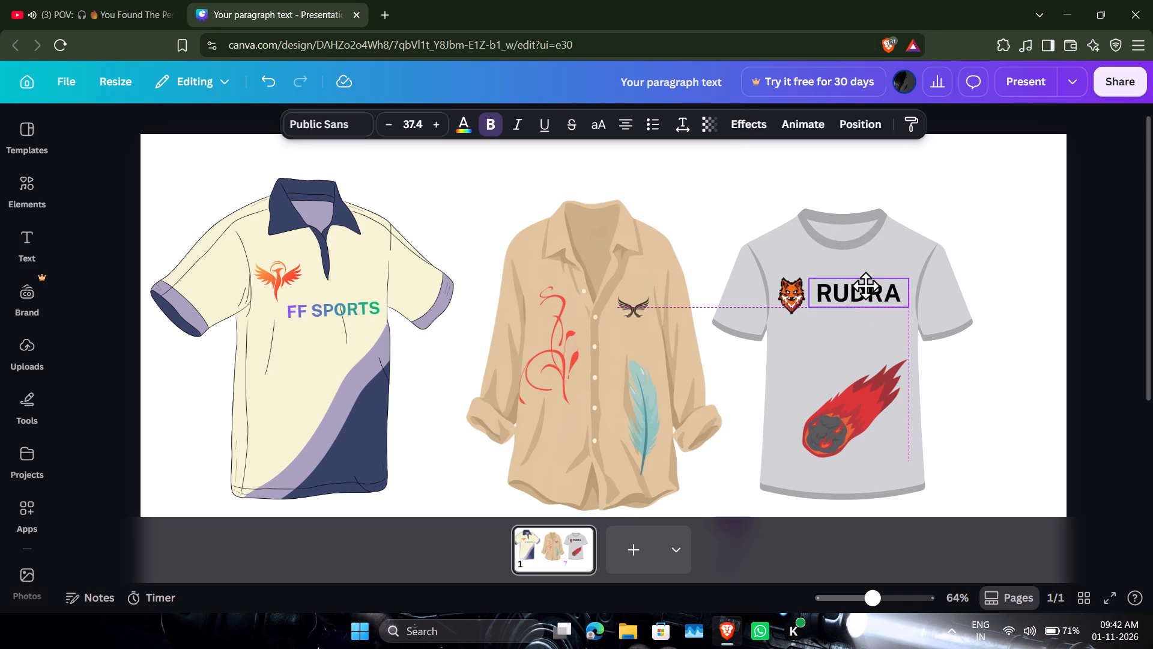
drag(865, 285, 869, 293)
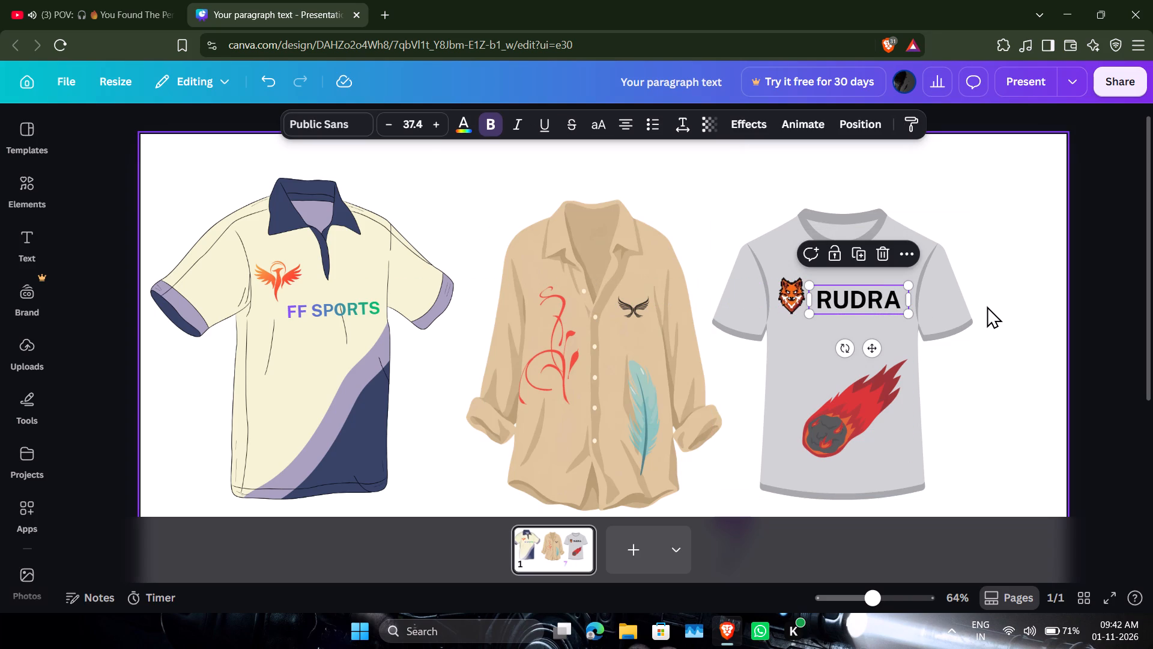
Apply the default black-to-dark-blue gradient as the RUDRA text colour.
click(465, 118)
scroll(121, 406, down, 4)
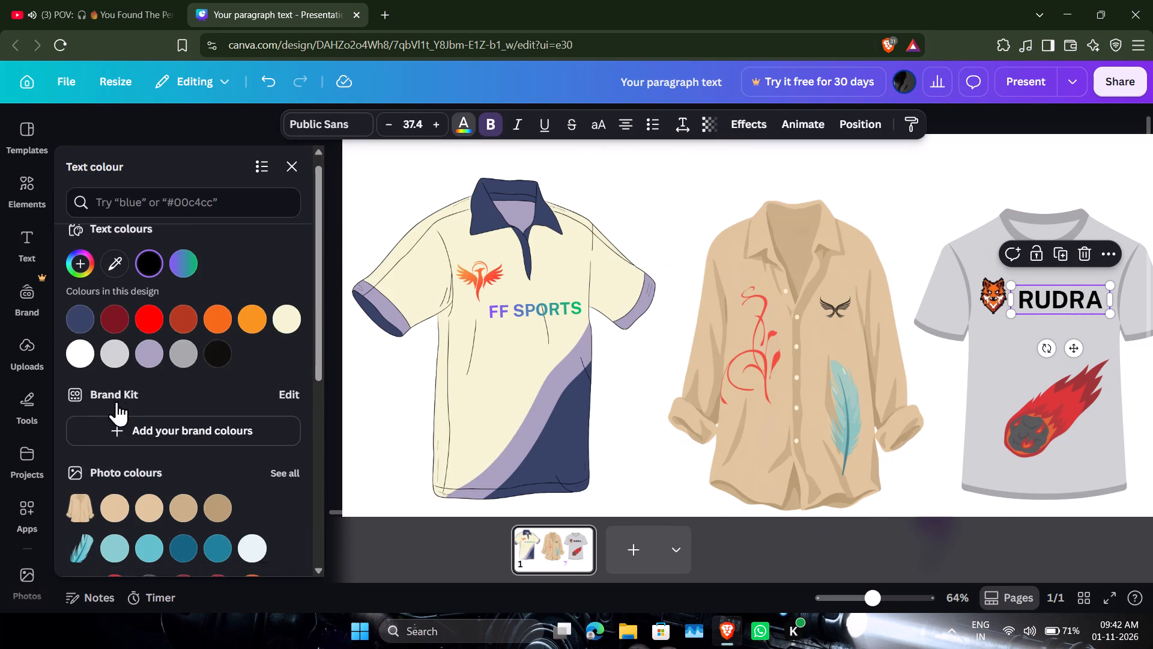
scroll(268, 391, down, 3)
double_click(285, 484)
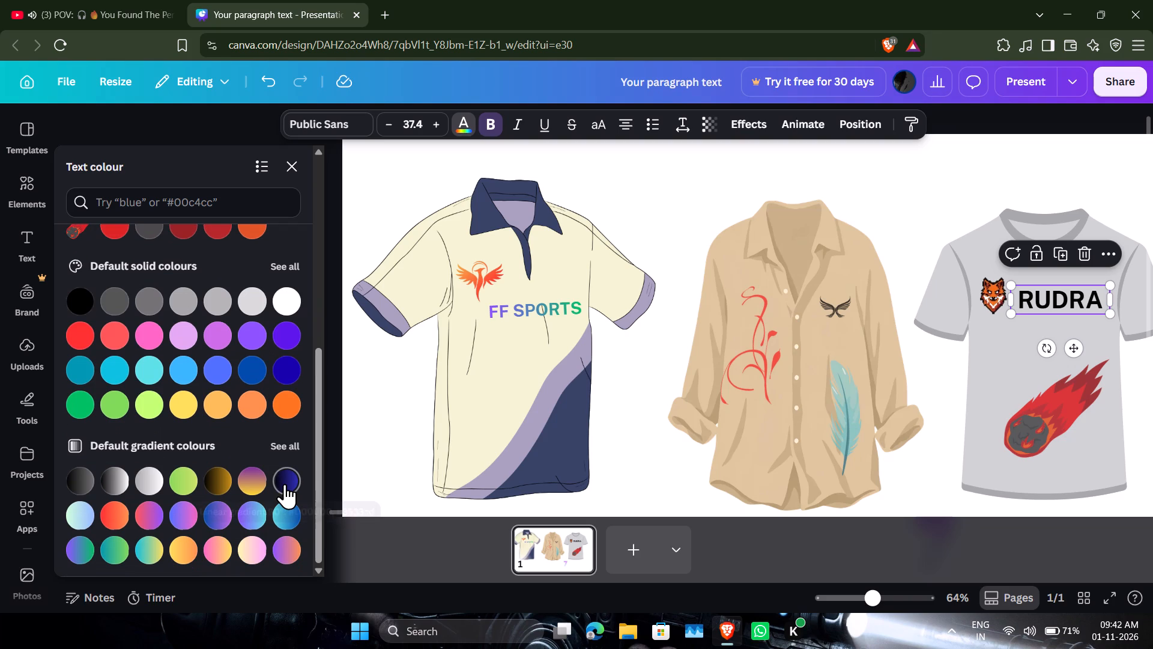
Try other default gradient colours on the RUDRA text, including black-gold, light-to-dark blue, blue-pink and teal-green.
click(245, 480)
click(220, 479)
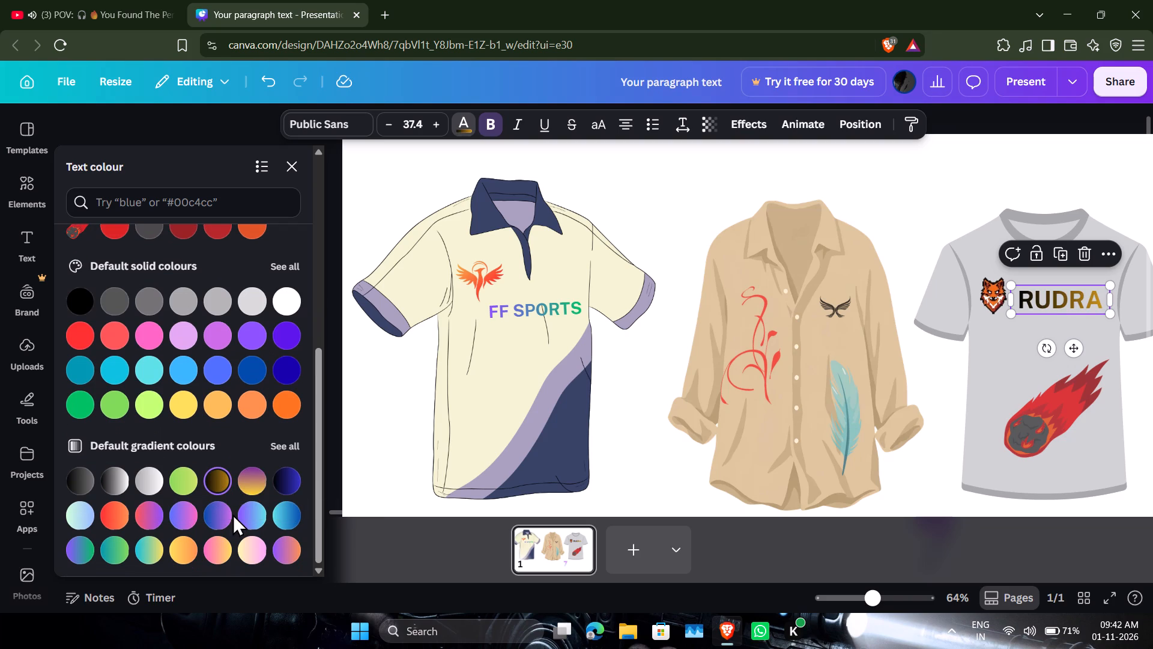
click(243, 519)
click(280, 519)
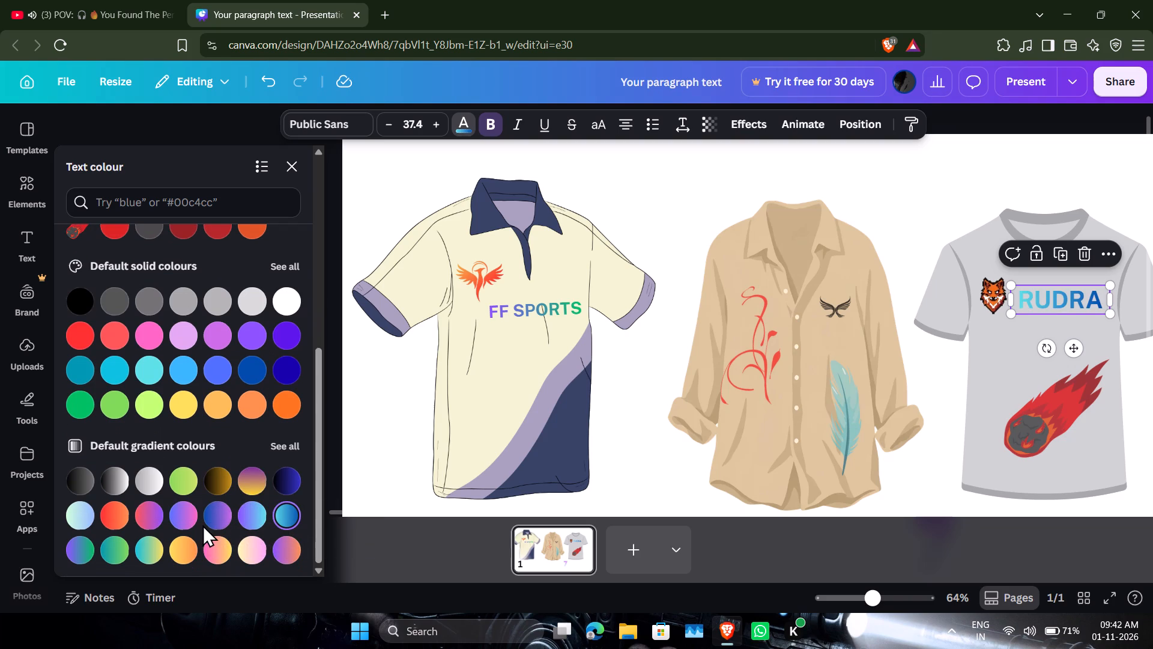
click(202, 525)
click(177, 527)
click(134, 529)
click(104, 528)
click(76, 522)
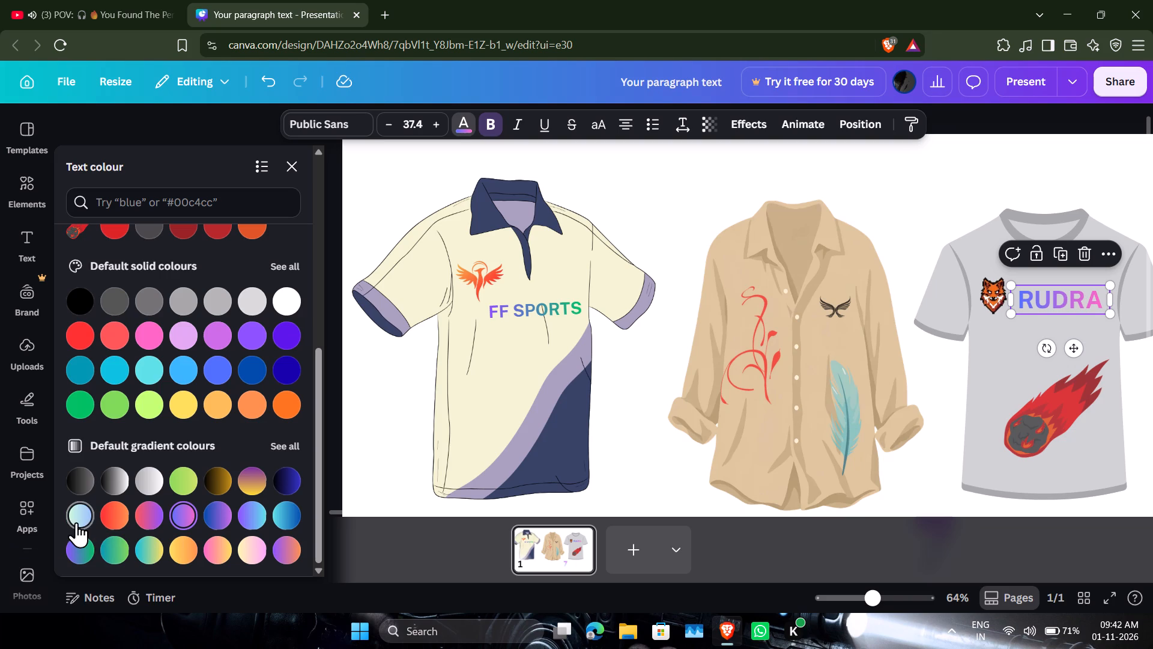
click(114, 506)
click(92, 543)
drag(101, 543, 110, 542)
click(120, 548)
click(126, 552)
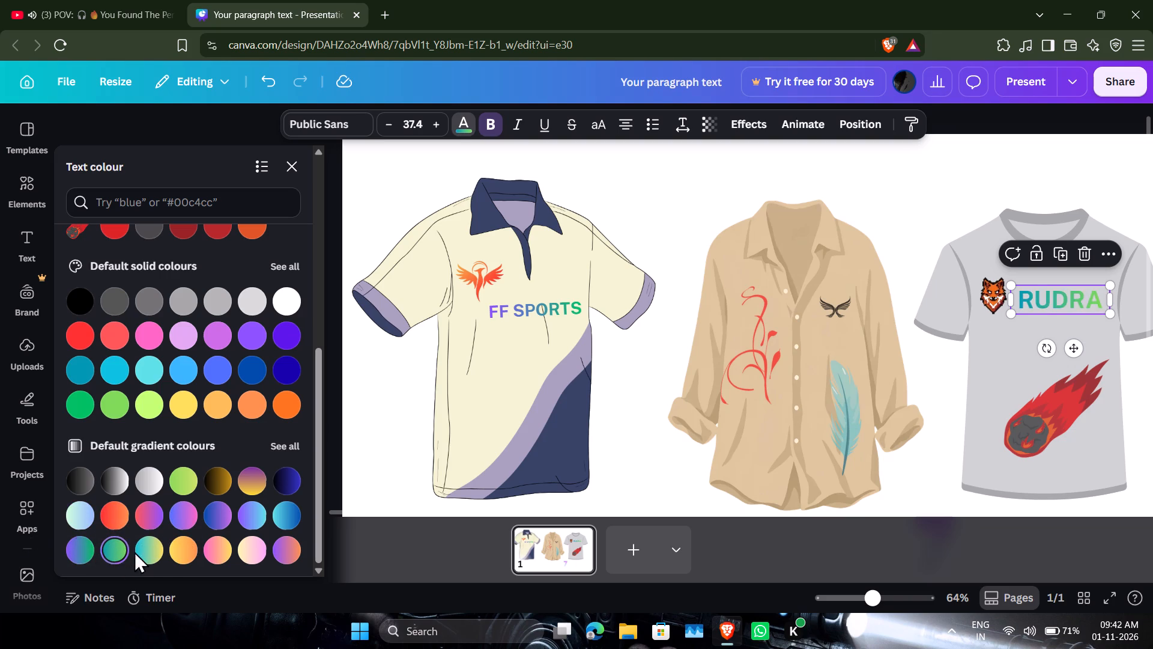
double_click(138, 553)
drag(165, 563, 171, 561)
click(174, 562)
Set the RUDRA text back to the black-to-dark-blue gradient.
click(291, 481)
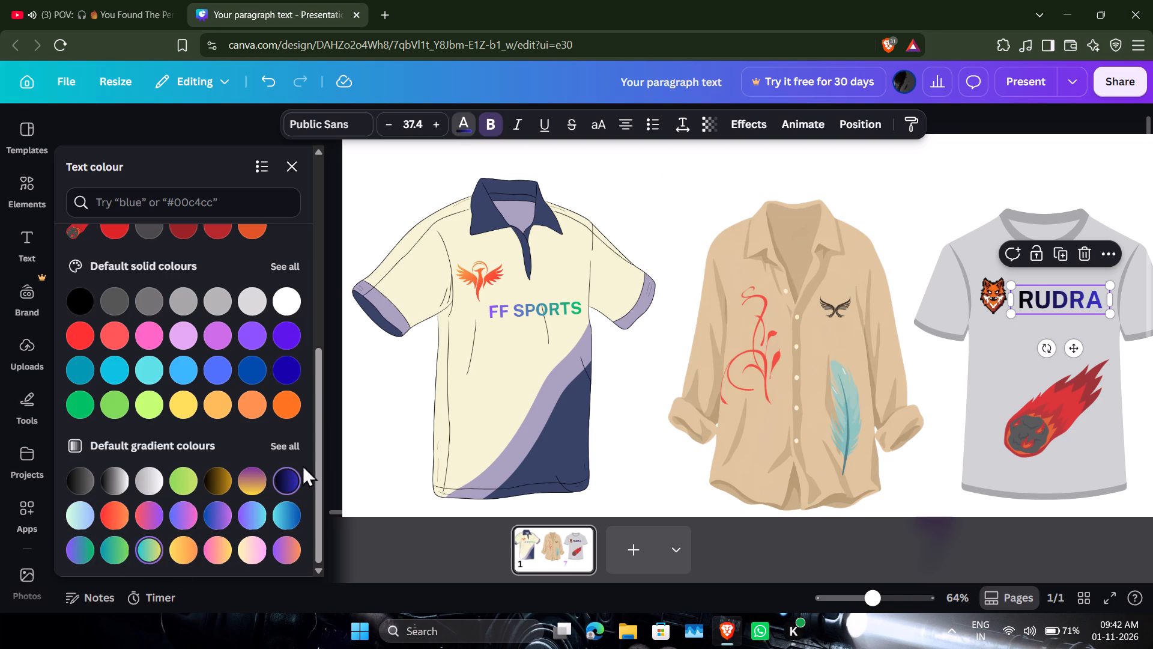
click(730, 186)
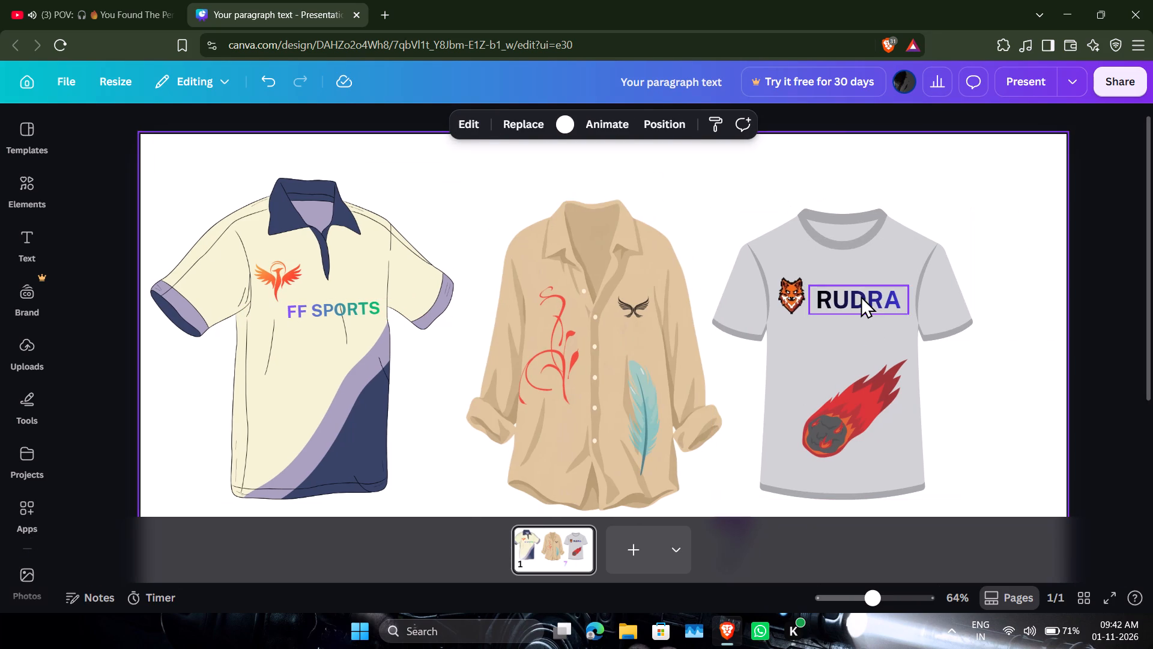
Add another purple number 7 graphic from the recently used elements, placing it in the blank area above the polo's shoulder.
click(861, 296)
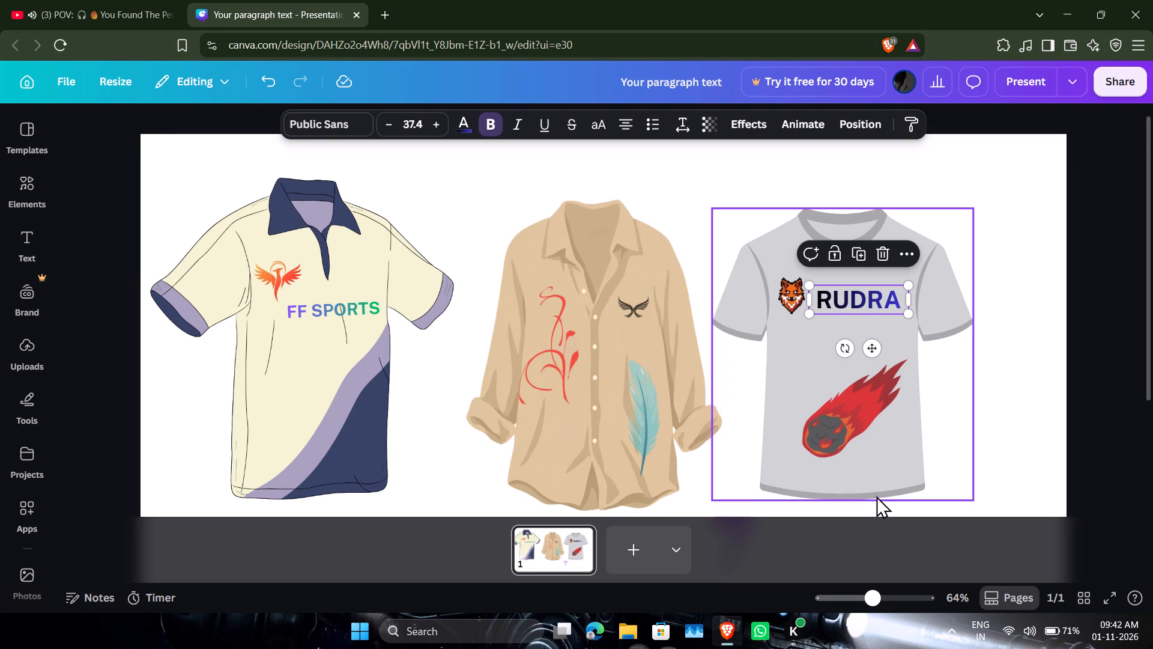
click(37, 202)
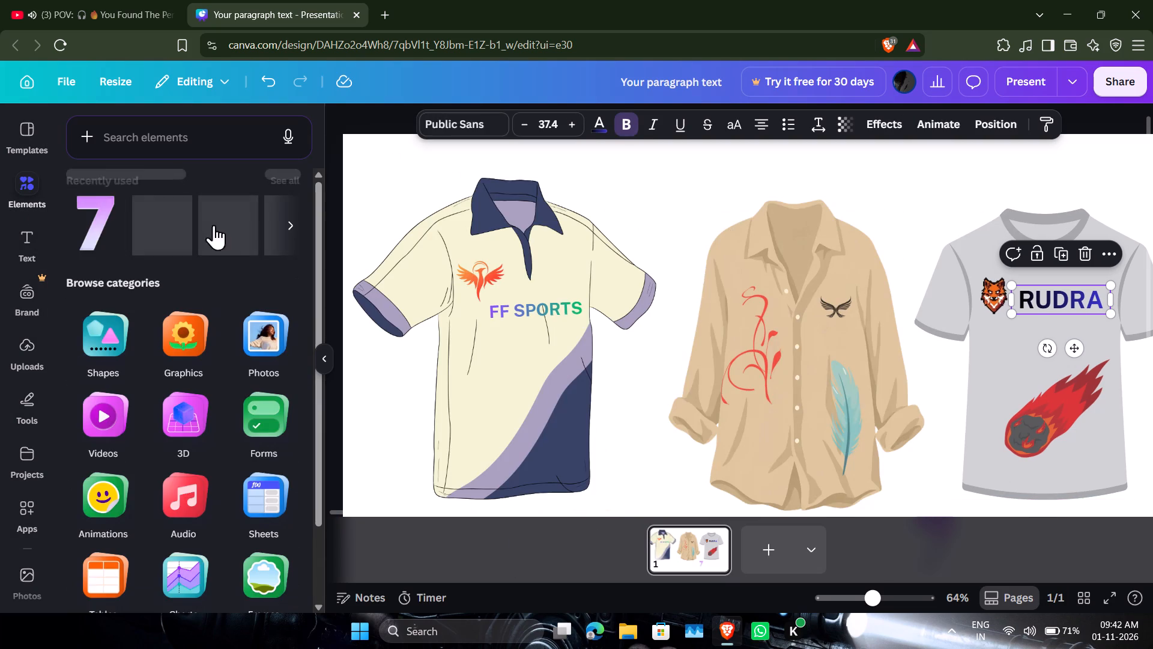
drag(265, 218, 285, 209)
drag(53, 211, 31, 212)
drag(99, 206, 578, 190)
drag(578, 190, 642, 187)
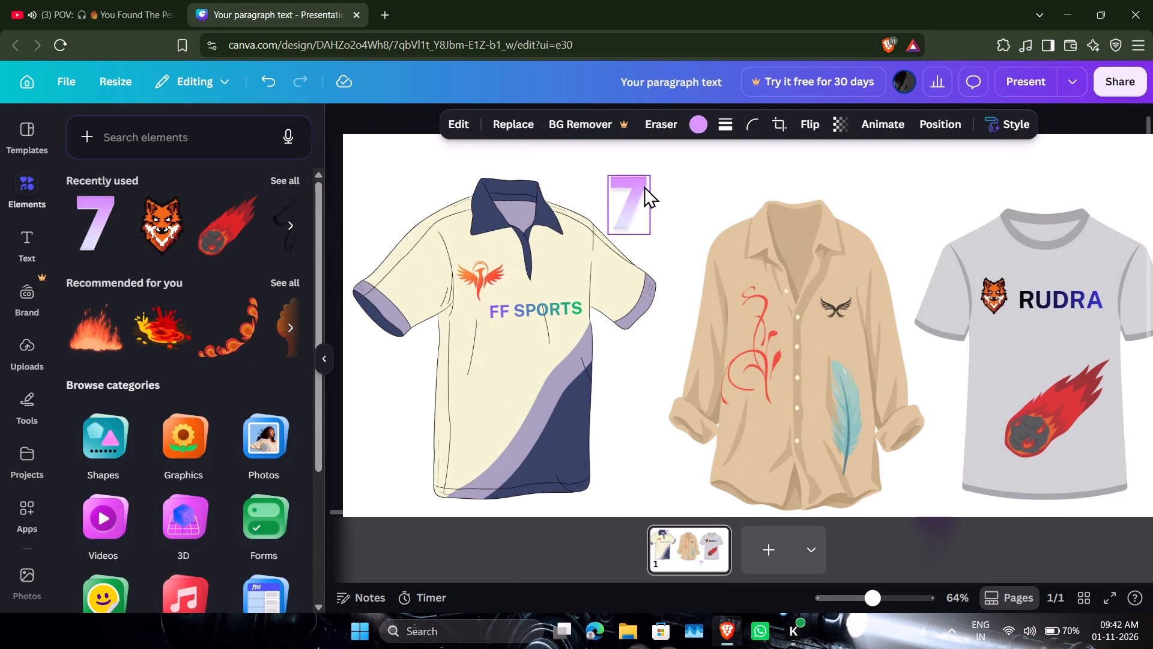
Shrink the new purple number 7 and move it onto the grey T-shirt, at the end of the RUDRA text.
drag(652, 236, 637, 216)
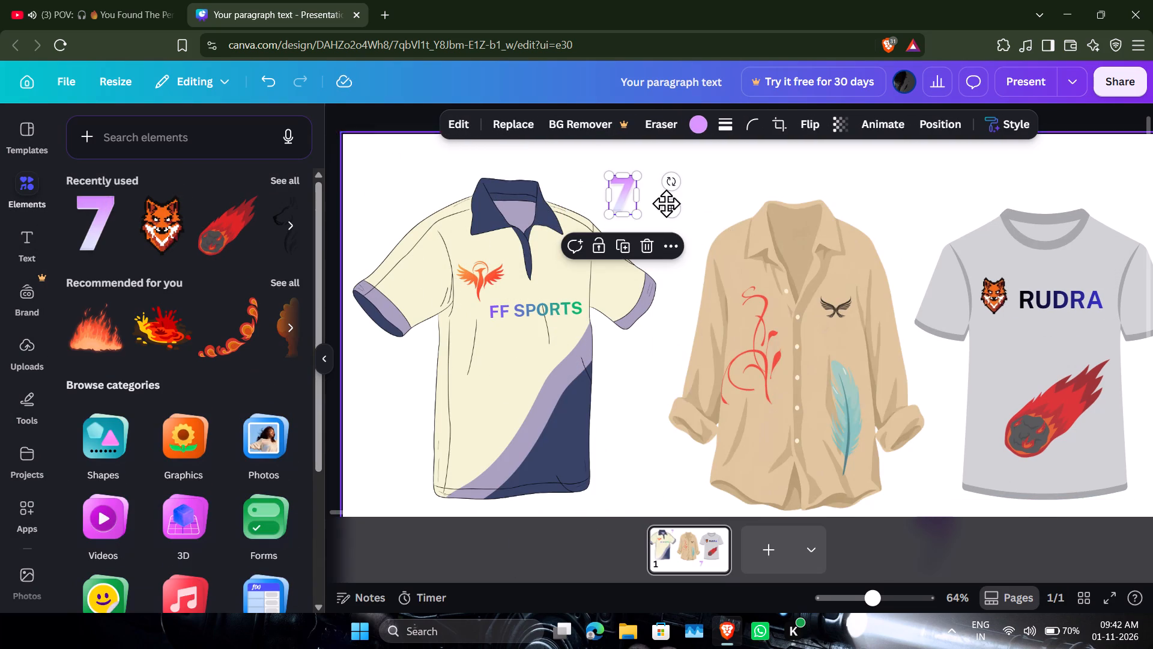
drag(666, 203, 1152, 294)
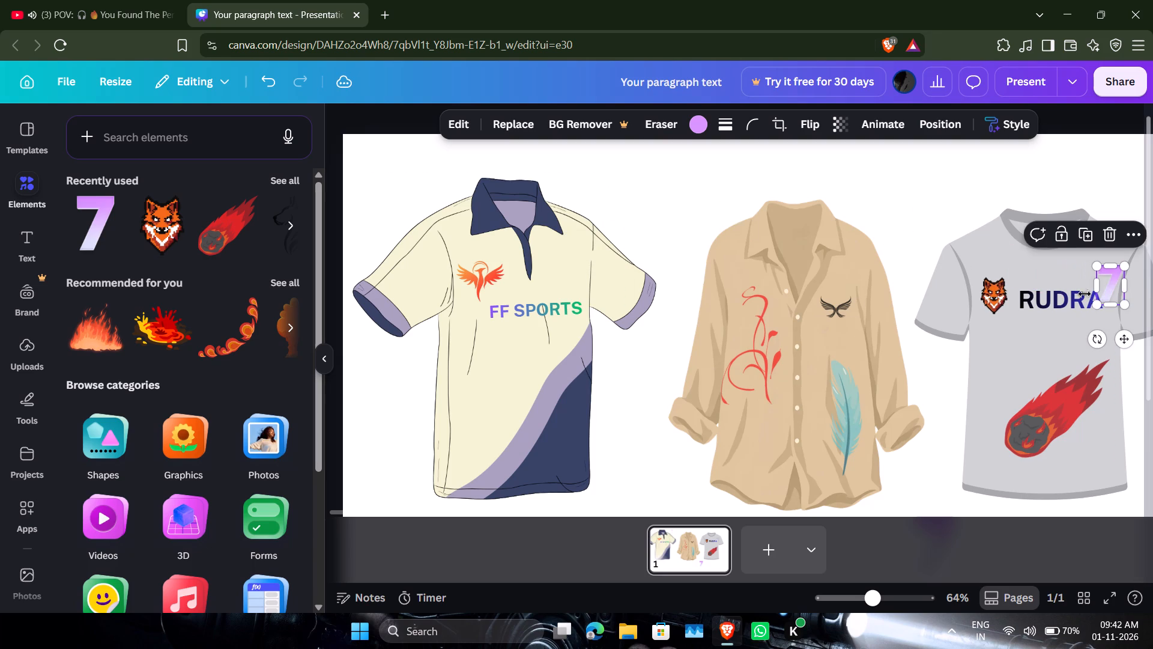
double_click(323, 344)
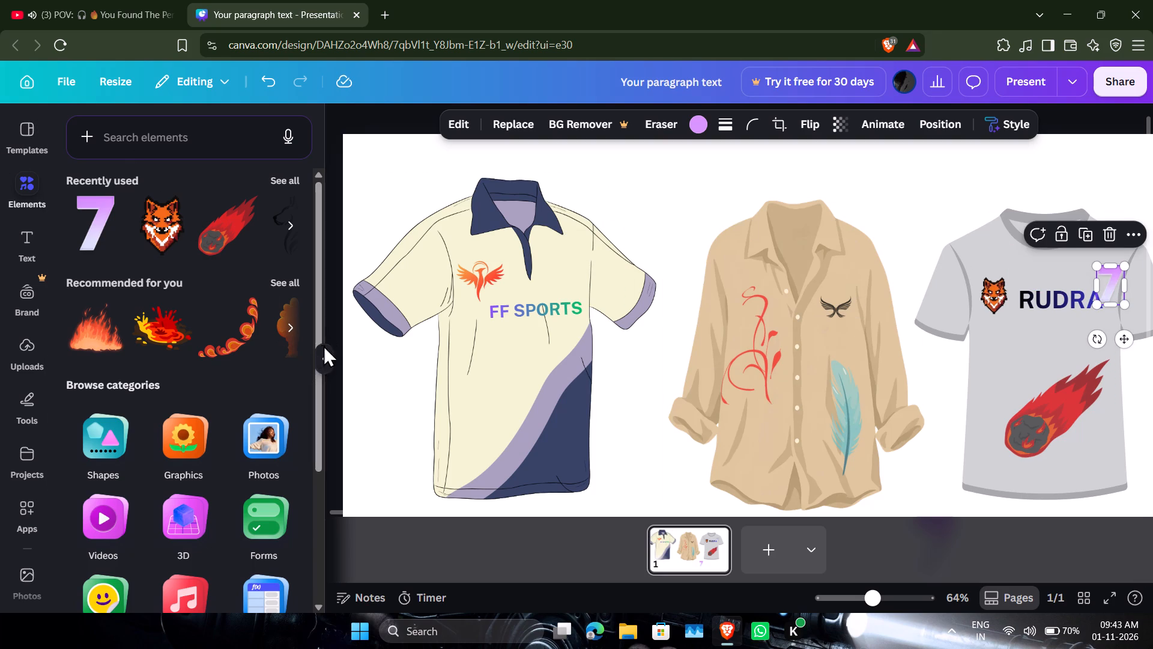
click(303, 134)
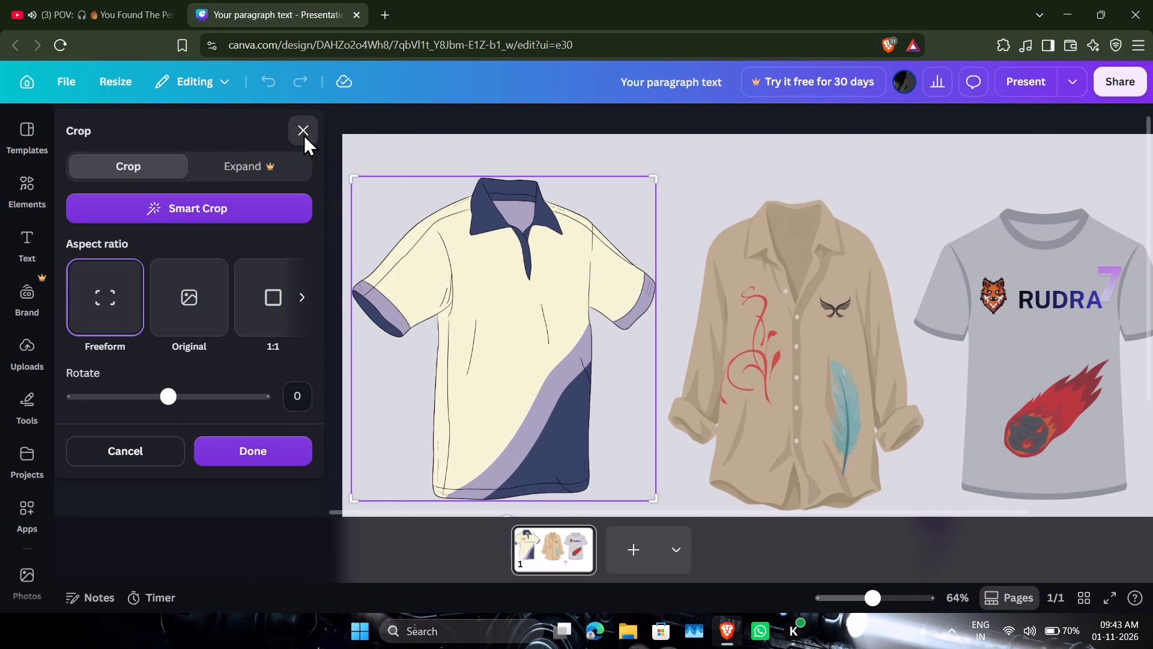
Reduce the number 7 on the grey T-shirt to about 57 by 68 and nudge it to the upper end of RUDRA.
drag(913, 274, 918, 282)
drag(918, 282, 918, 276)
double_click(918, 276)
drag(918, 274, 916, 269)
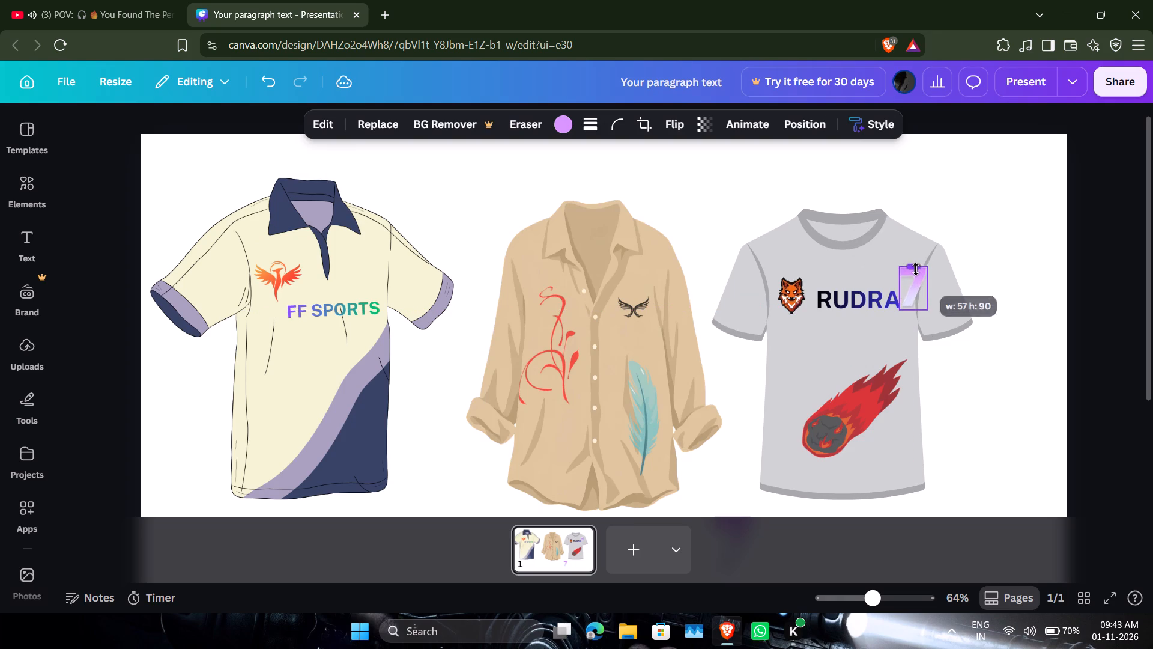
drag(916, 269, 911, 278)
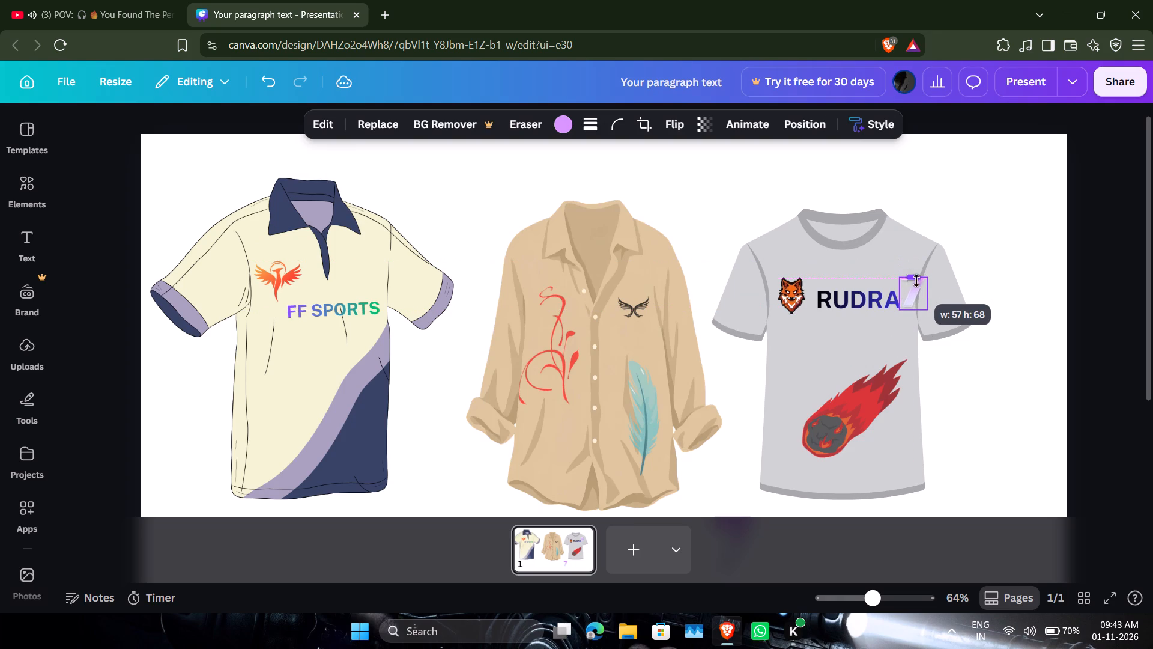
drag(930, 340, 922, 330)
click(922, 330)
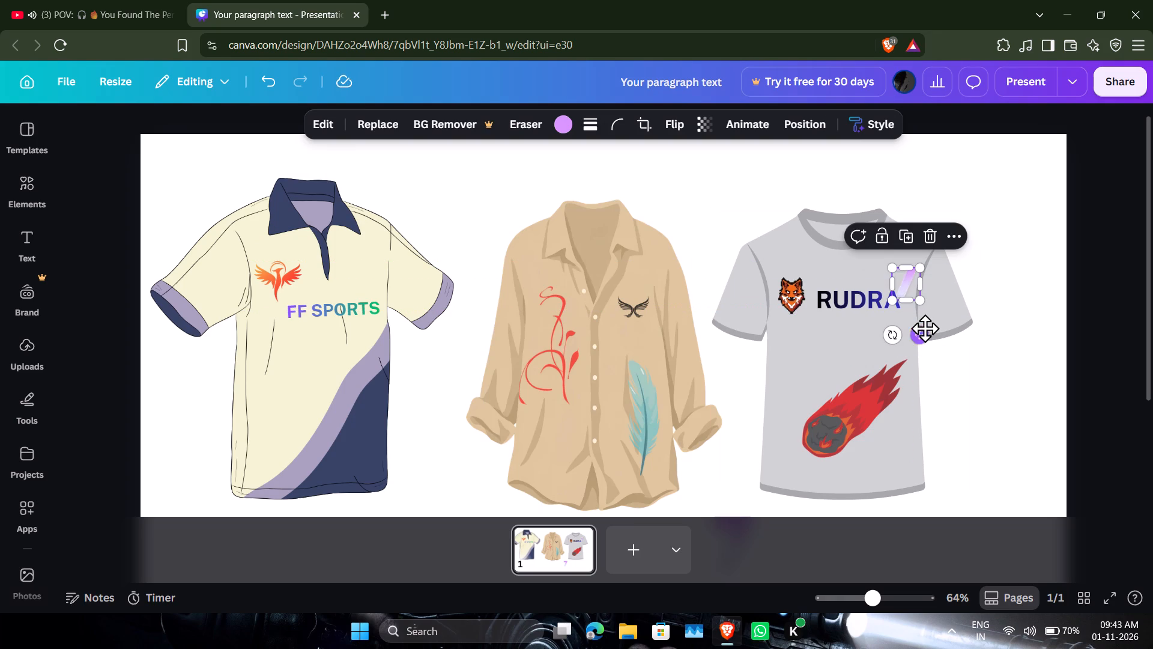
click(964, 276)
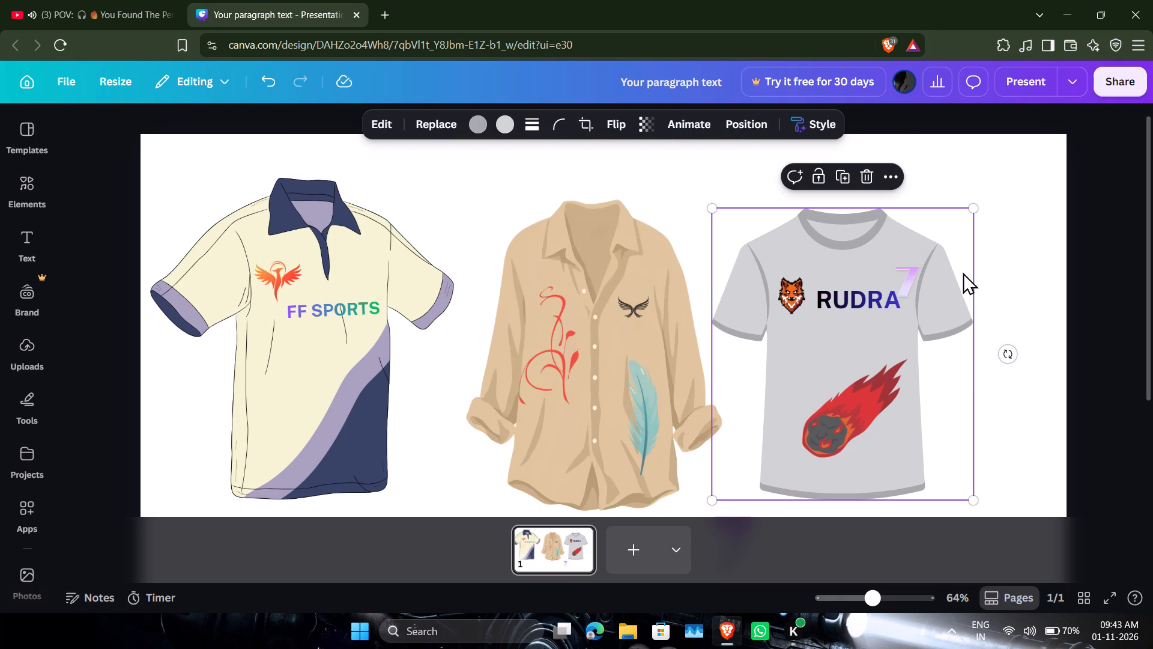
click(908, 283)
click(914, 269)
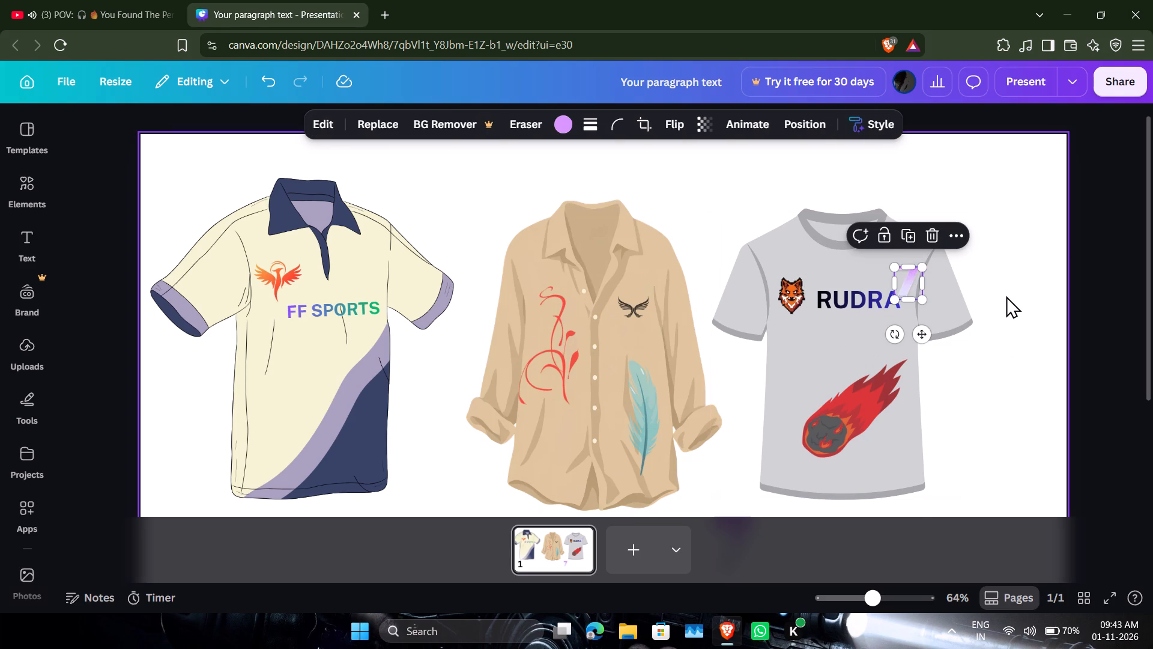
click(1015, 282)
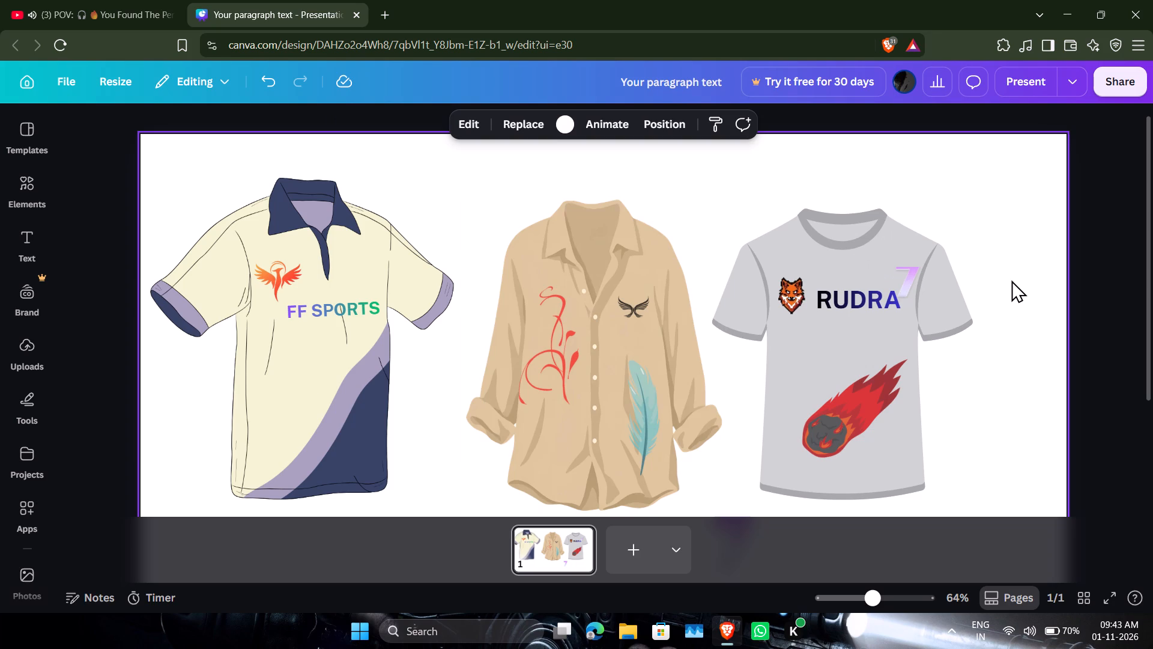
Add the orange-red phoenix graphic from the recently used elements and place it at the grey T-shirt's collar.
click(38, 179)
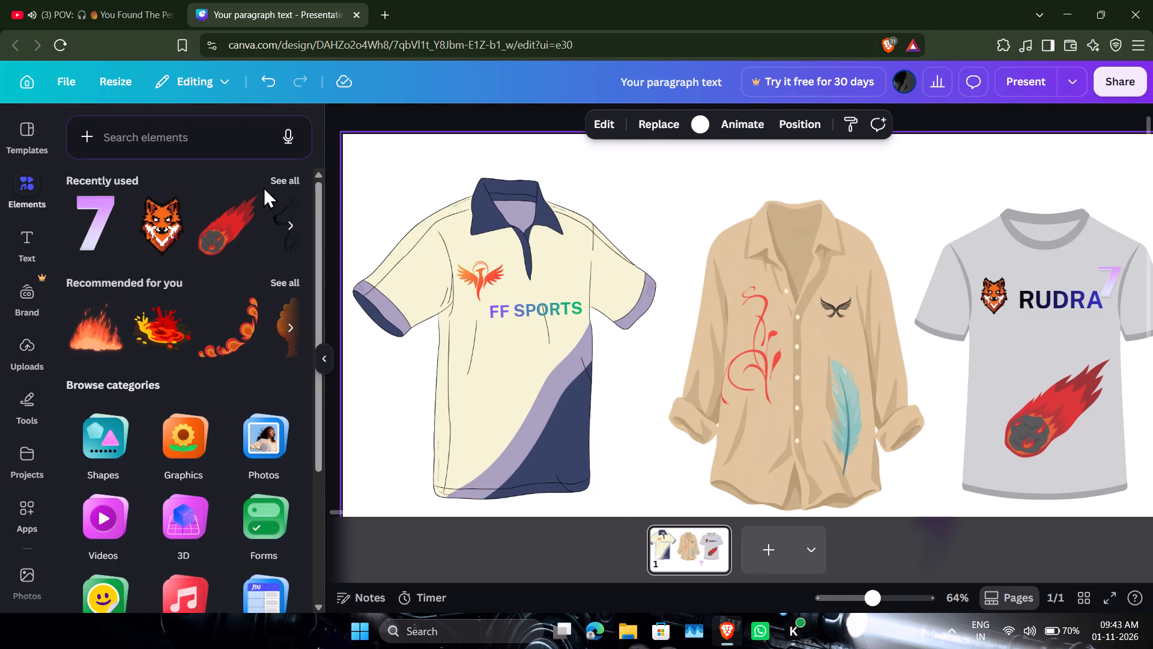
click(290, 175)
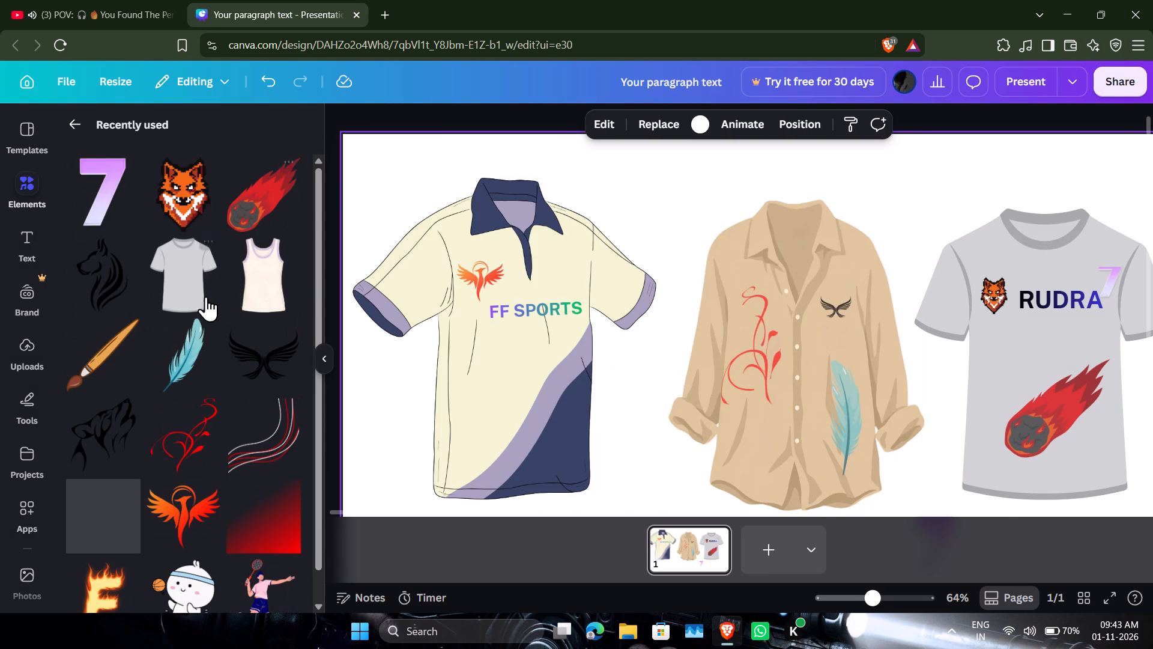
scroll(203, 306, down, 2)
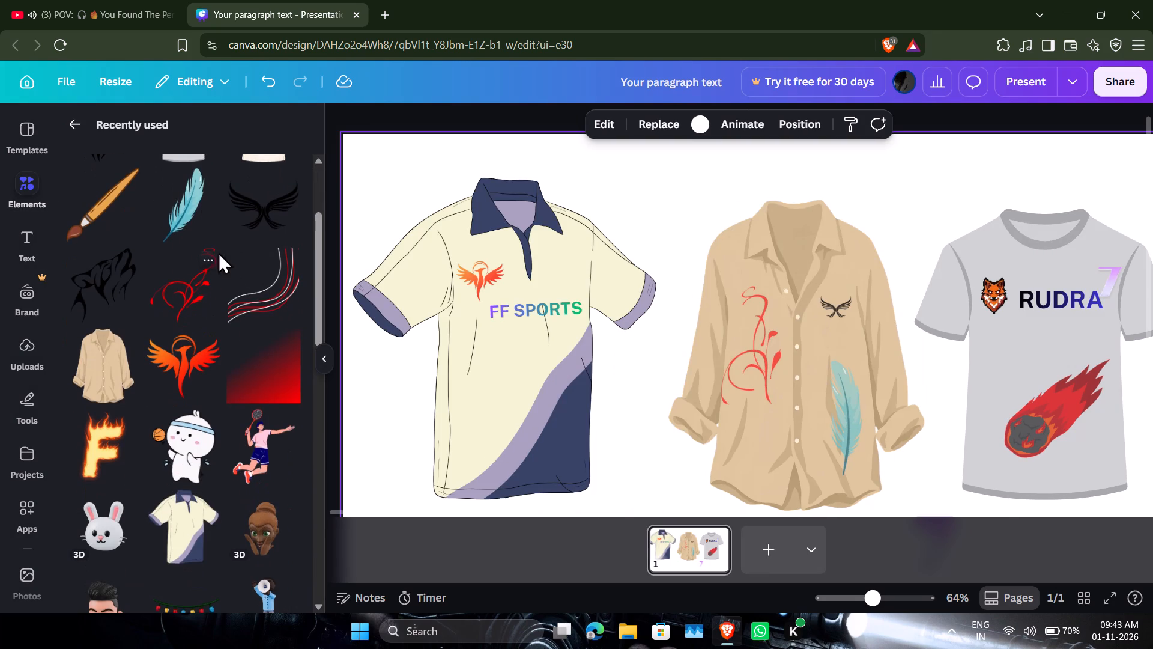
drag(184, 364, 237, 342)
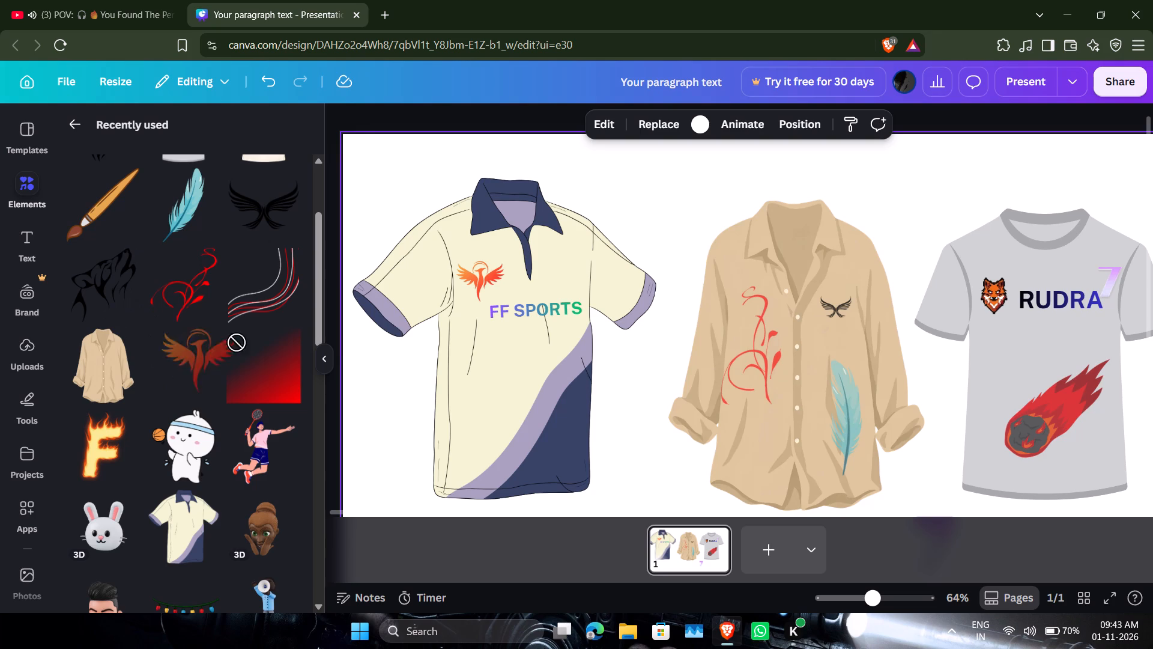
drag(237, 342, 756, 222)
drag(782, 205, 900, 150)
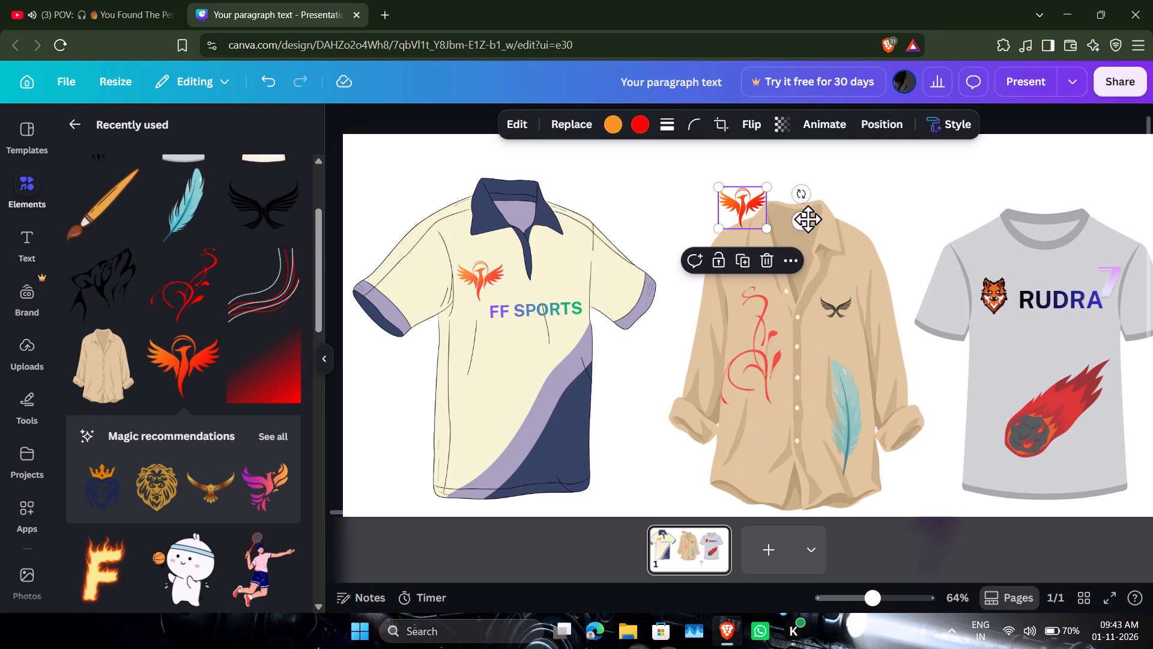
drag(810, 219, 1143, 407)
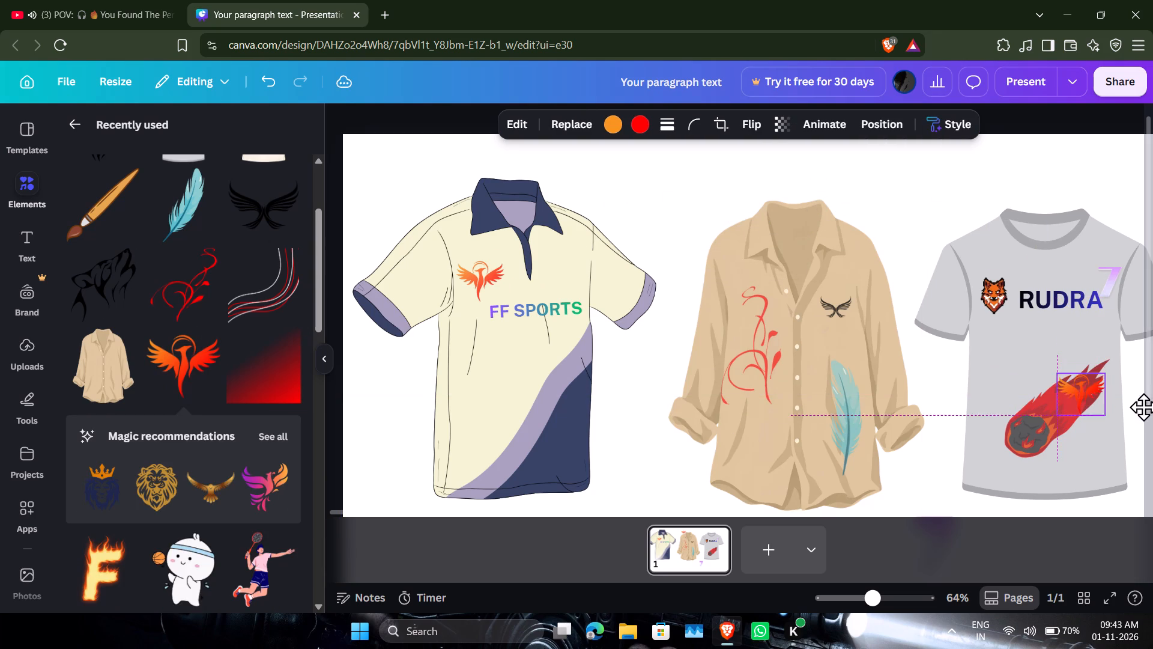
drag(1143, 407, 1002, 321)
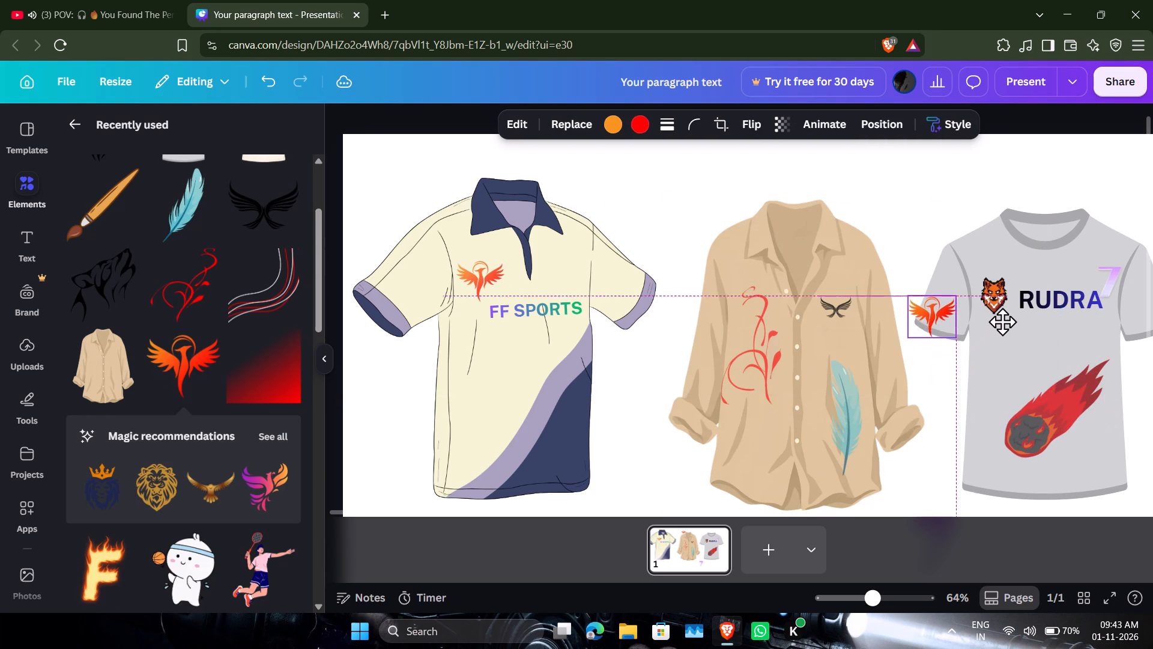
drag(1002, 321, 1118, 227)
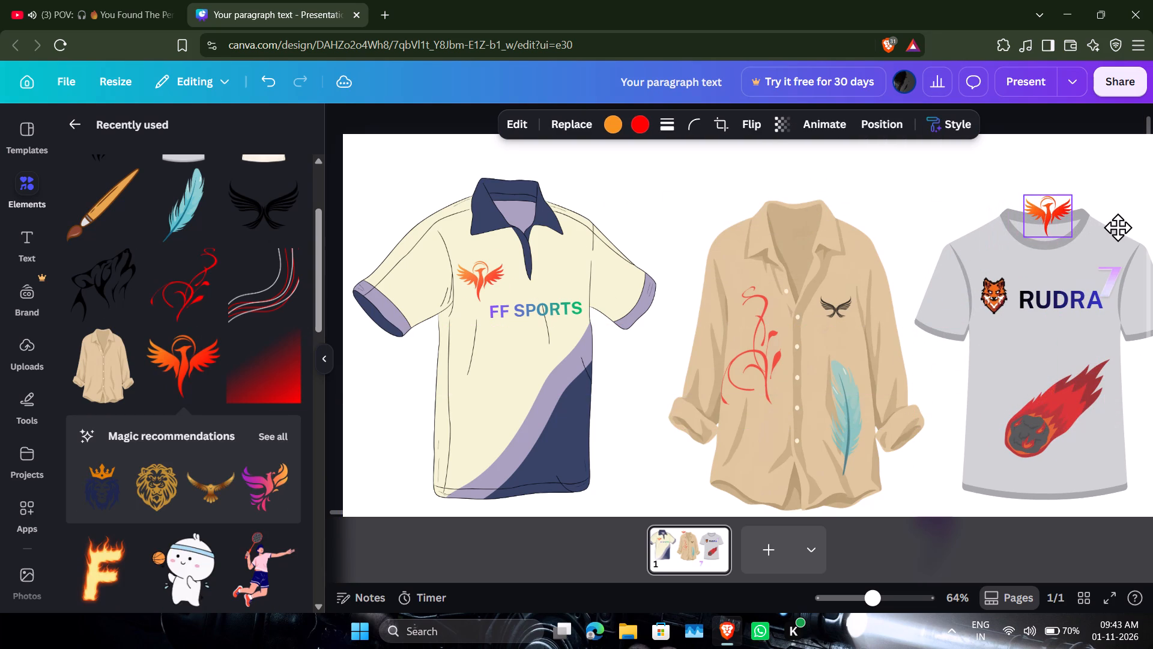
drag(1118, 227, 1118, 231)
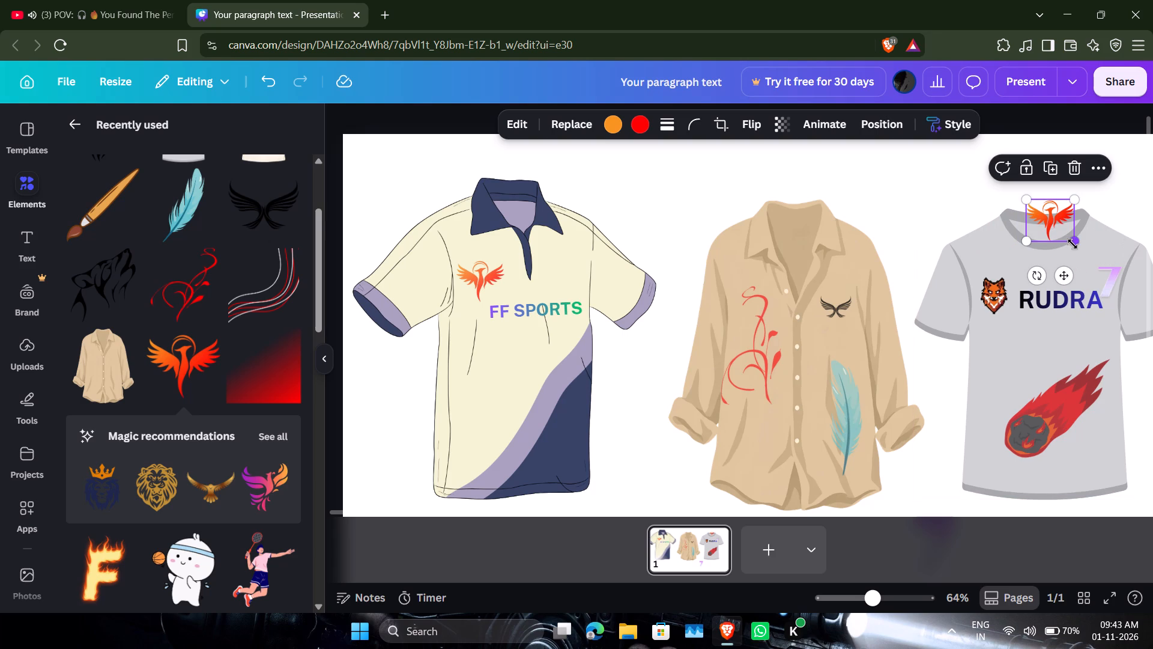
Shrink the phoenix to a small neck logo and centre it at the top of the grey T-shirt's collar.
drag(1073, 244, 1040, 216)
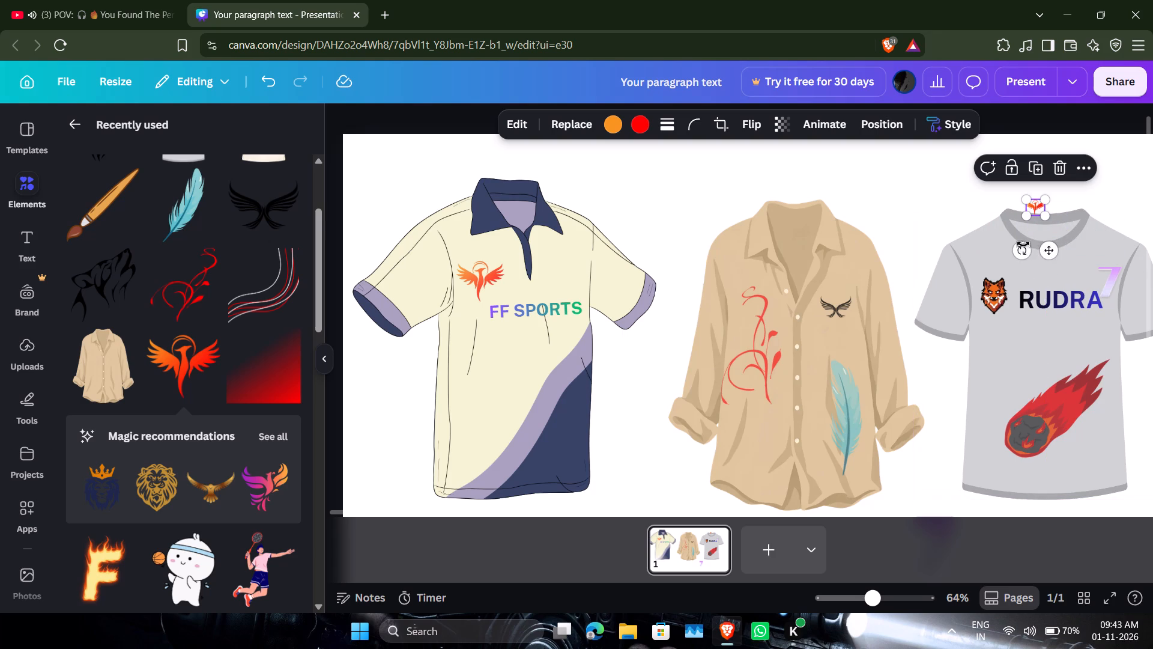
drag(1046, 250, 1052, 258)
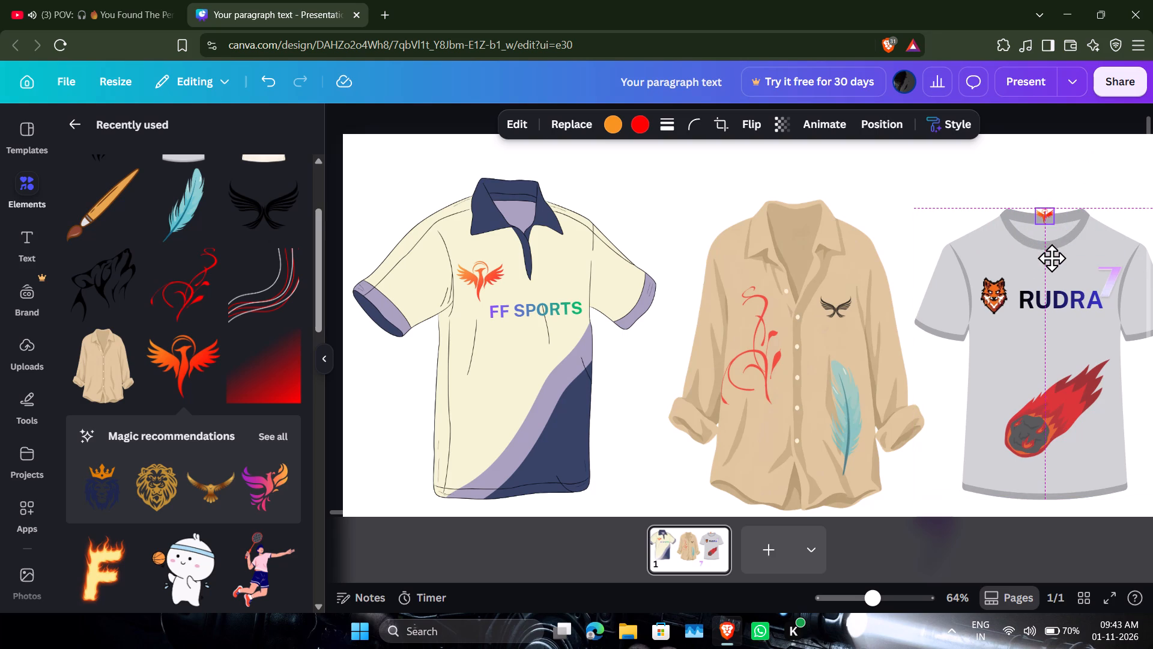
drag(1052, 258, 1051, 254)
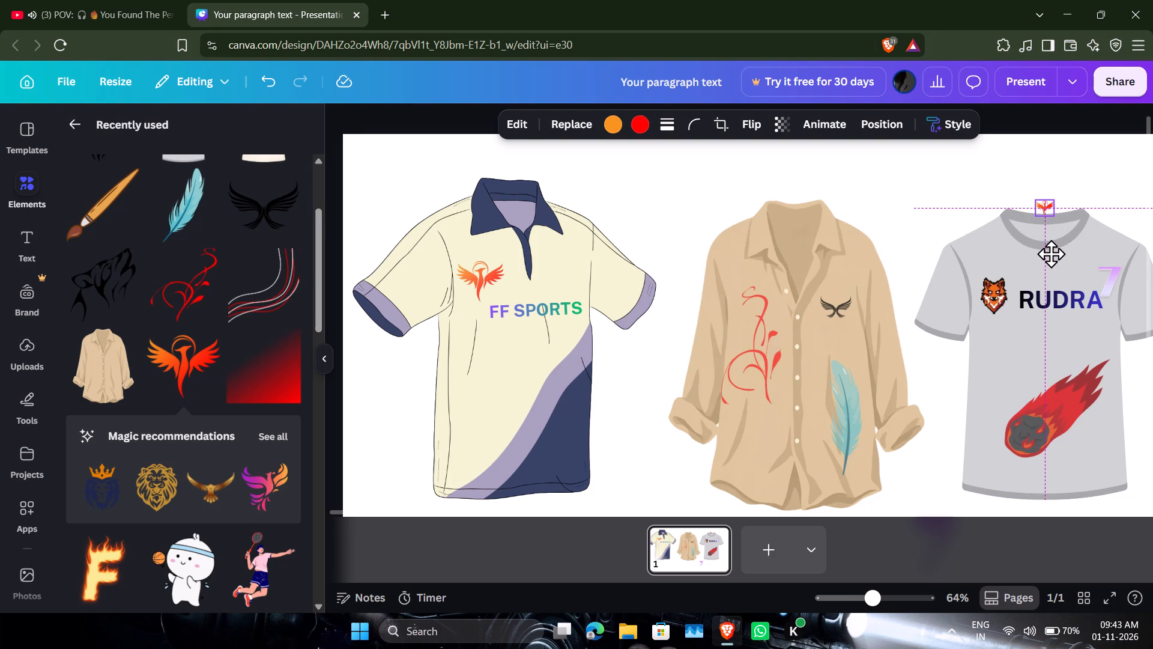
drag(1051, 254, 1052, 264)
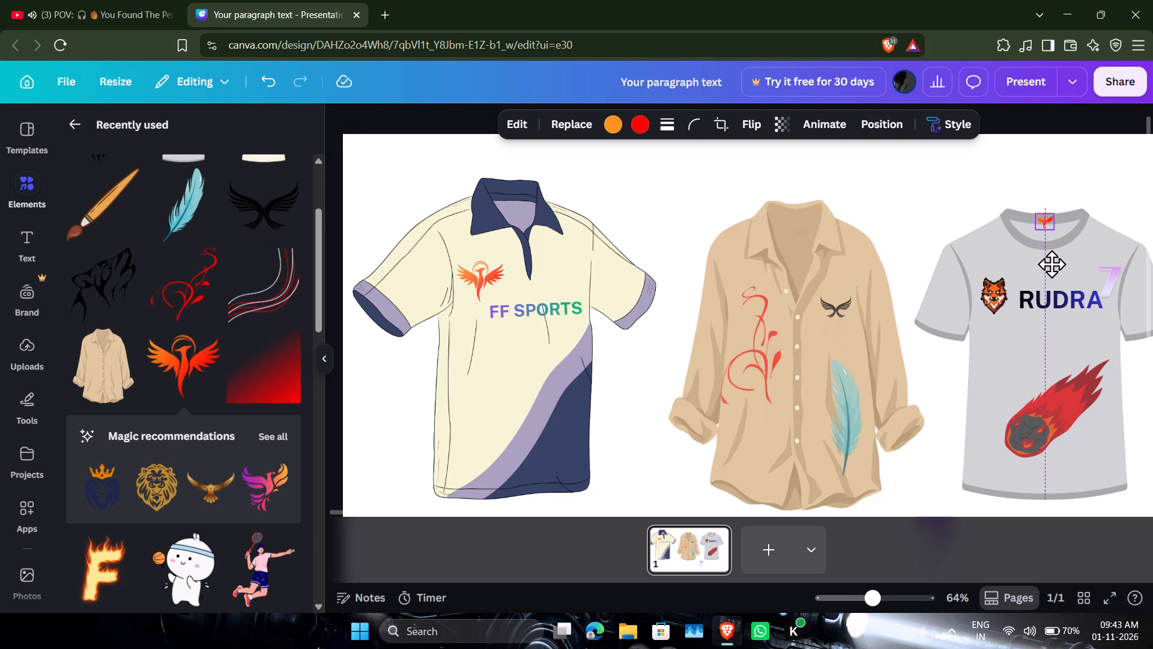
drag(1052, 264, 1052, 261)
right_click(1052, 261)
drag(1050, 227, 1146, 204)
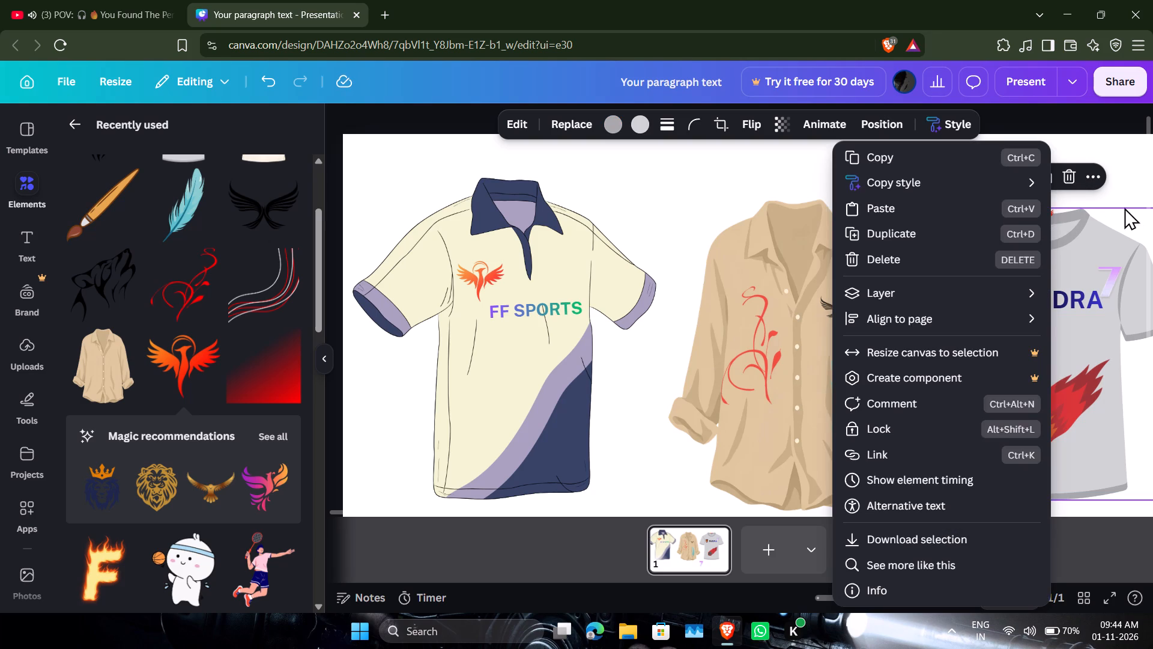
click(1124, 195)
Fine-tune the small phoenix's position so it sits centred on the back neckband of the grey T-shirt.
drag(868, 595, 908, 595)
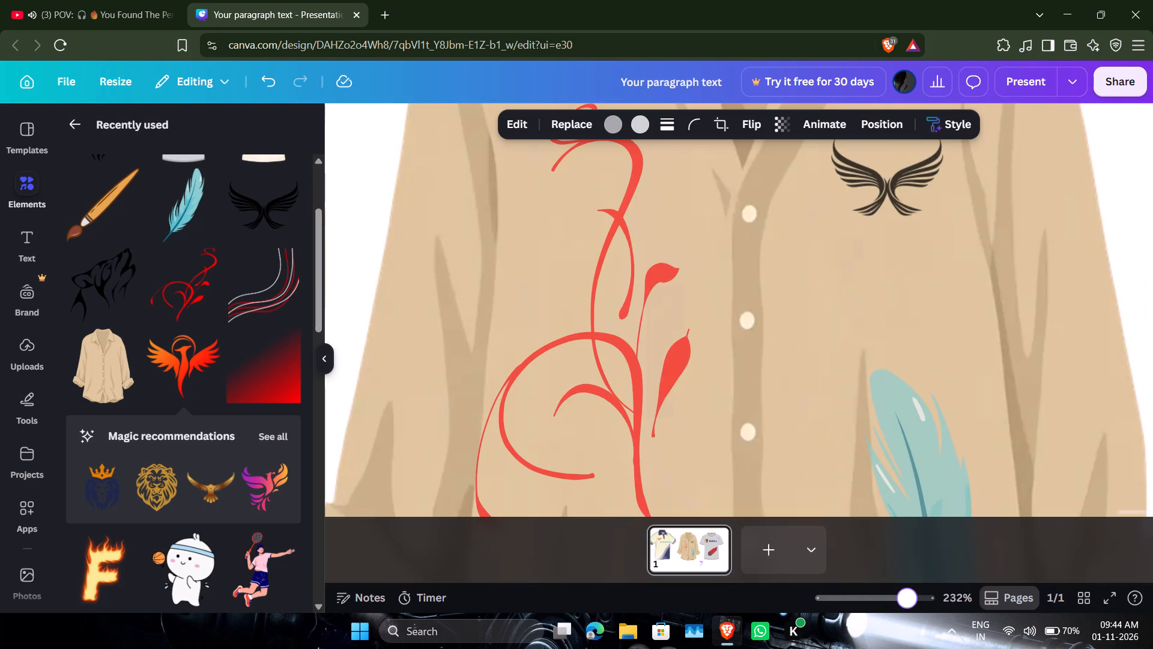
drag(908, 595, 907, 593)
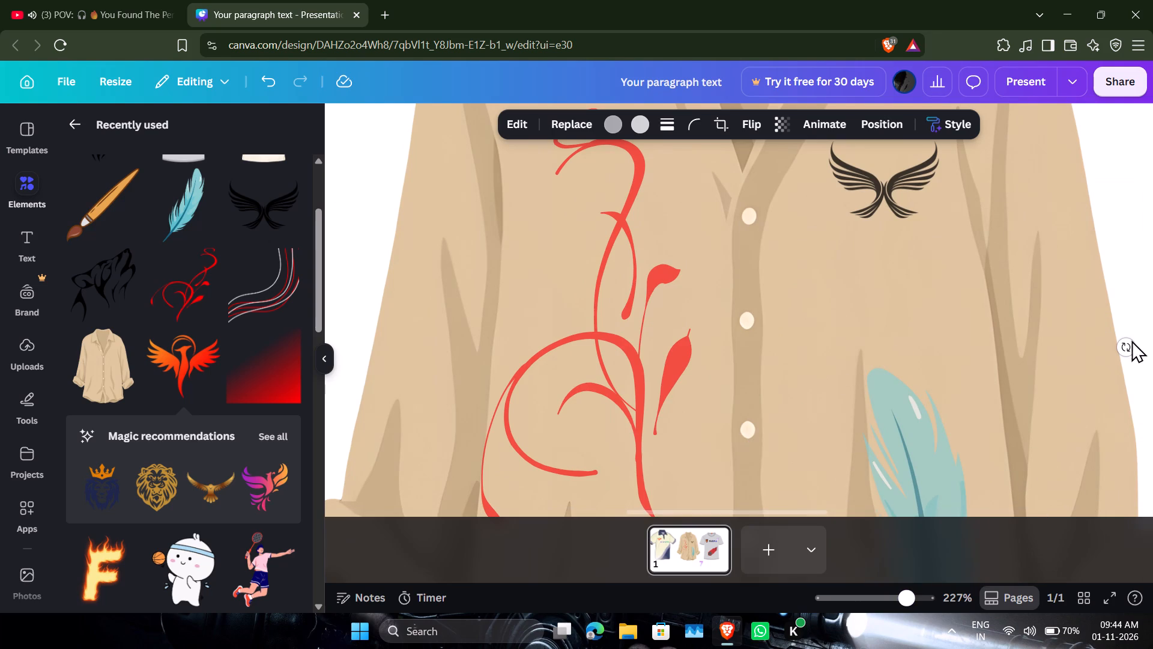
scroll(1148, 334, up, 1)
click(1148, 334)
drag(1148, 334, 1136, 339)
click(919, 604)
drag(919, 604, 882, 616)
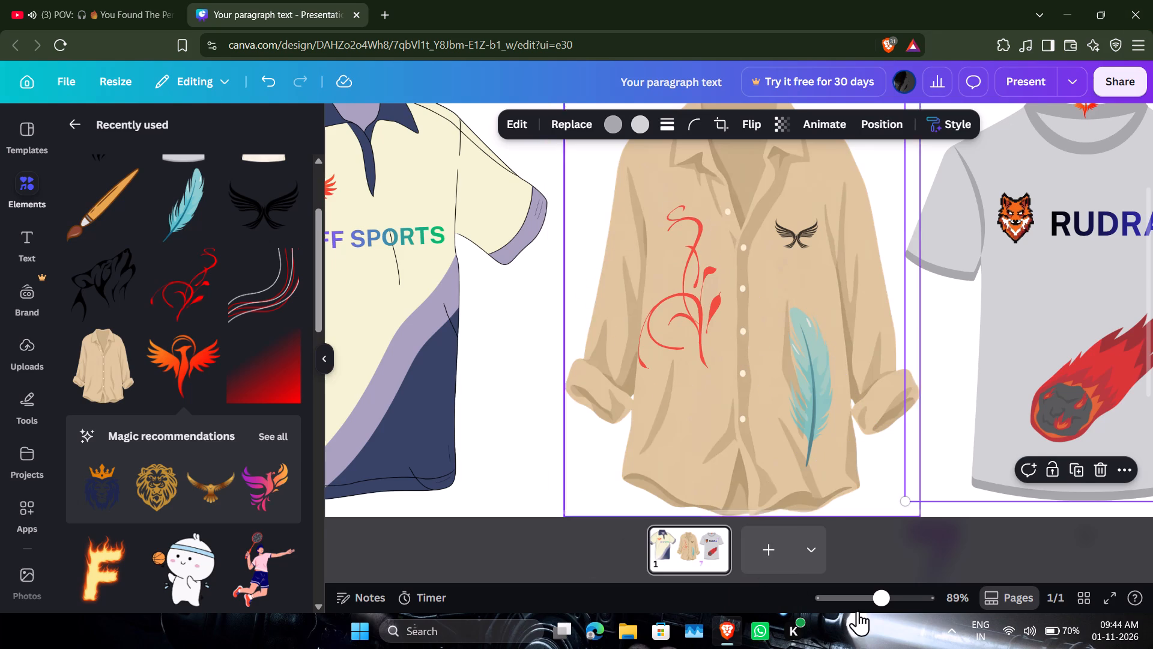
drag(875, 595, 866, 600)
drag(1140, 257, 1146, 195)
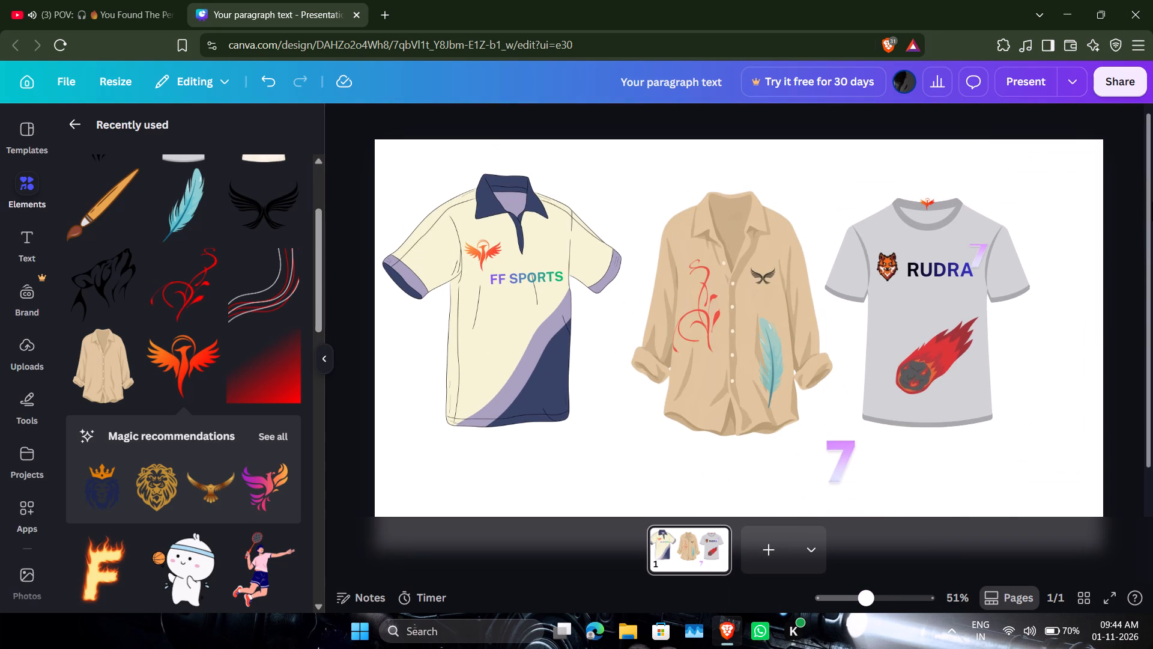
drag(1152, 197, 1142, 233)
drag(1142, 233, 1143, 82)
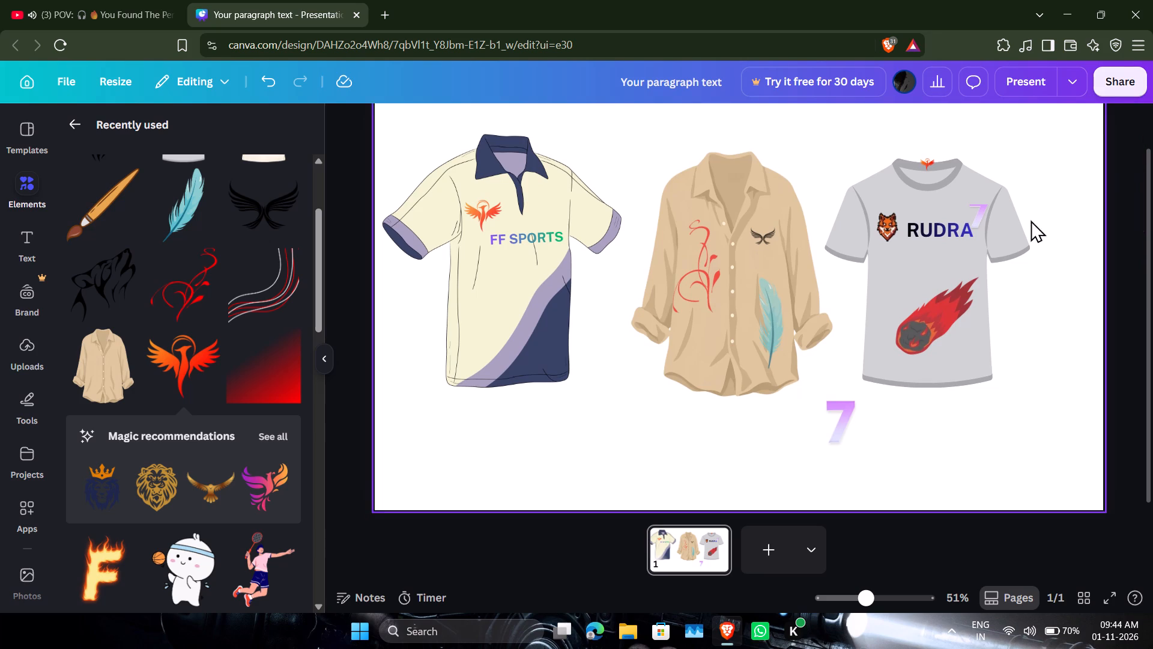
click(924, 154)
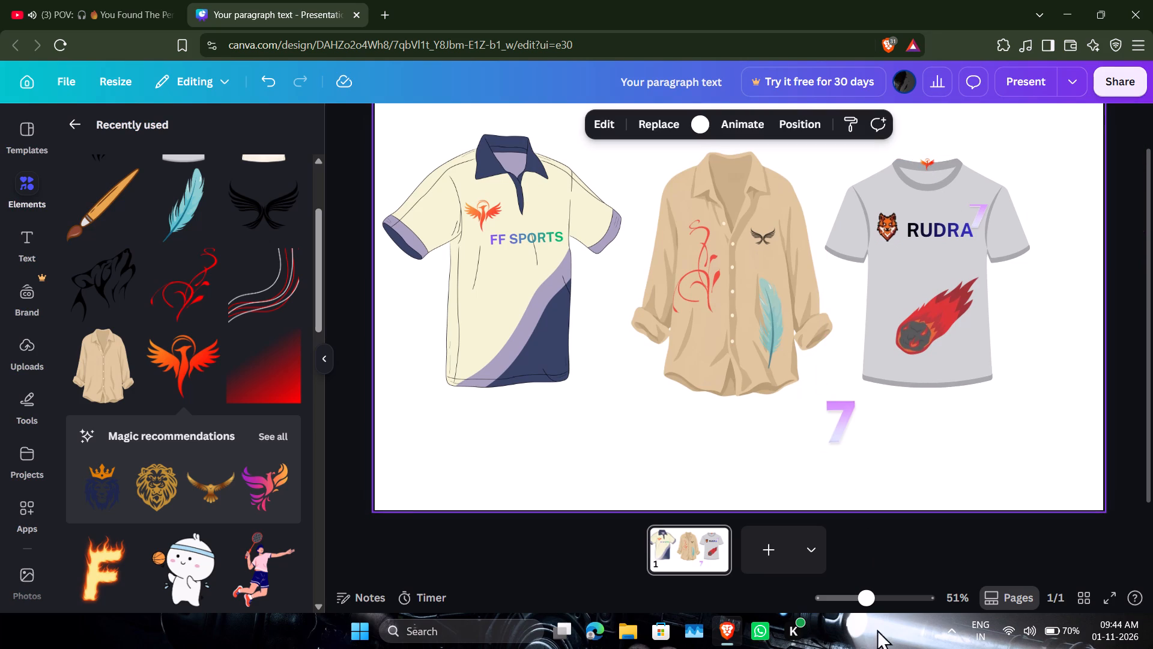
double_click(865, 600)
drag(866, 600, 870, 600)
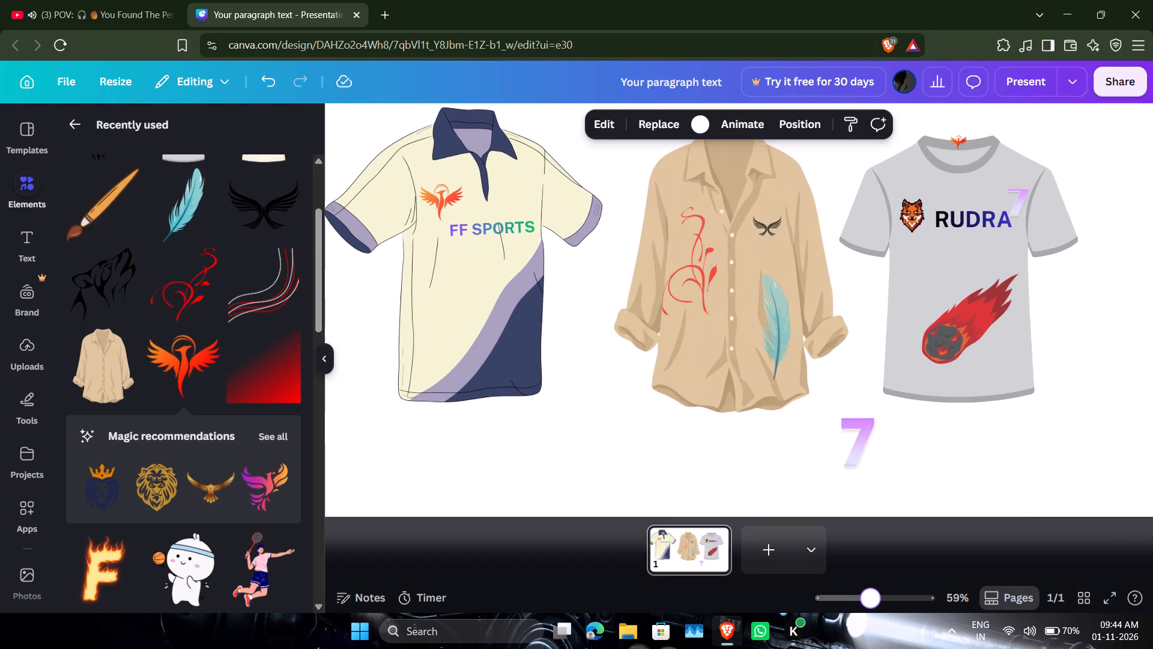
drag(870, 600, 874, 599)
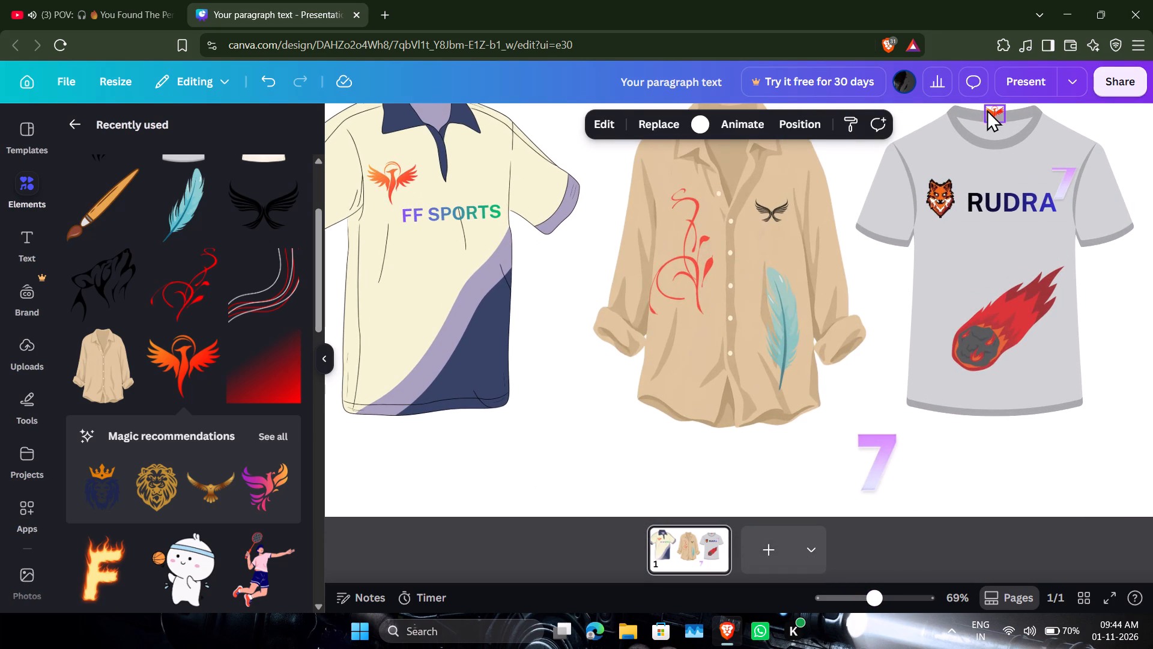
click(987, 109)
drag(1009, 163, 1010, 167)
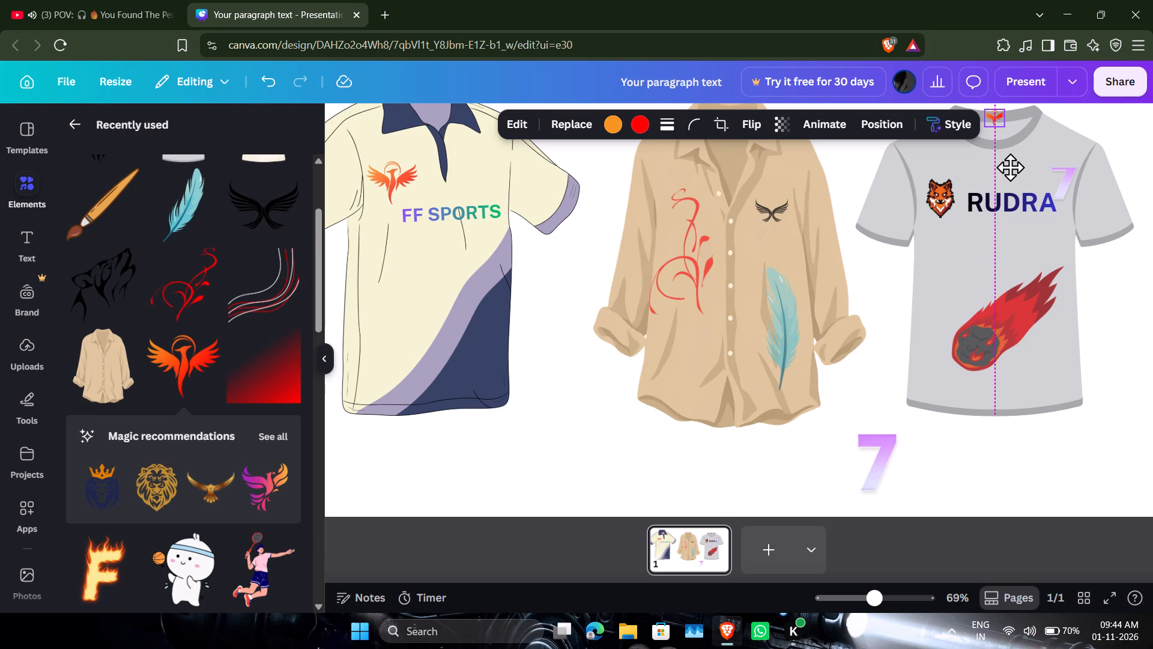
drag(1010, 167, 1010, 166)
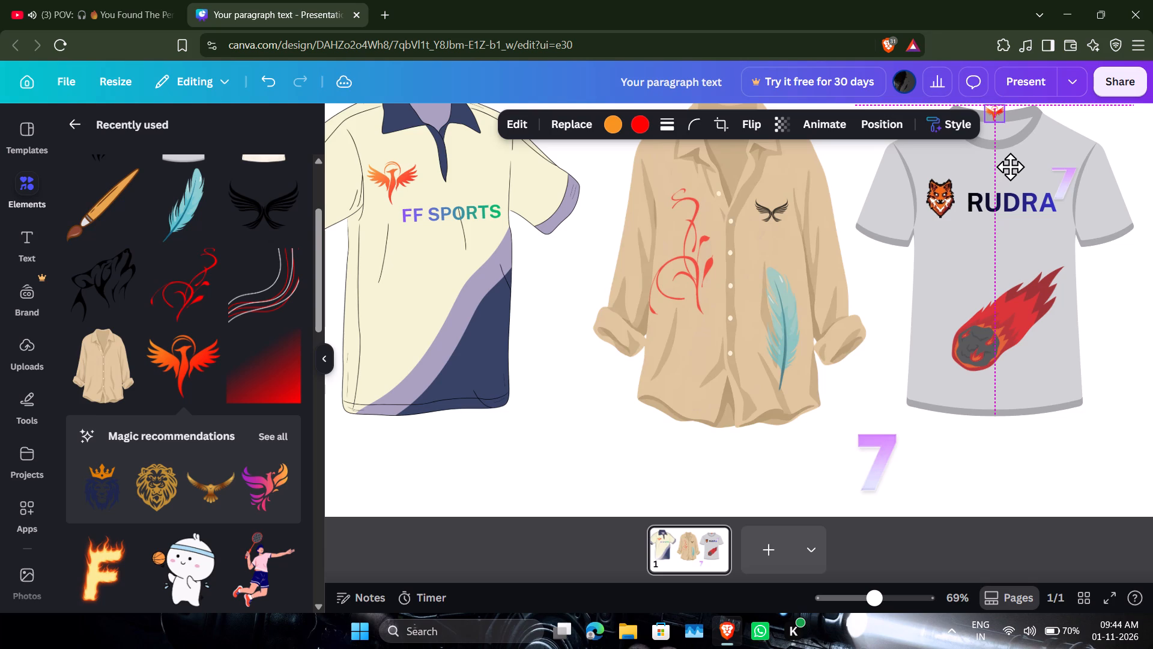
drag(1010, 166, 1010, 168)
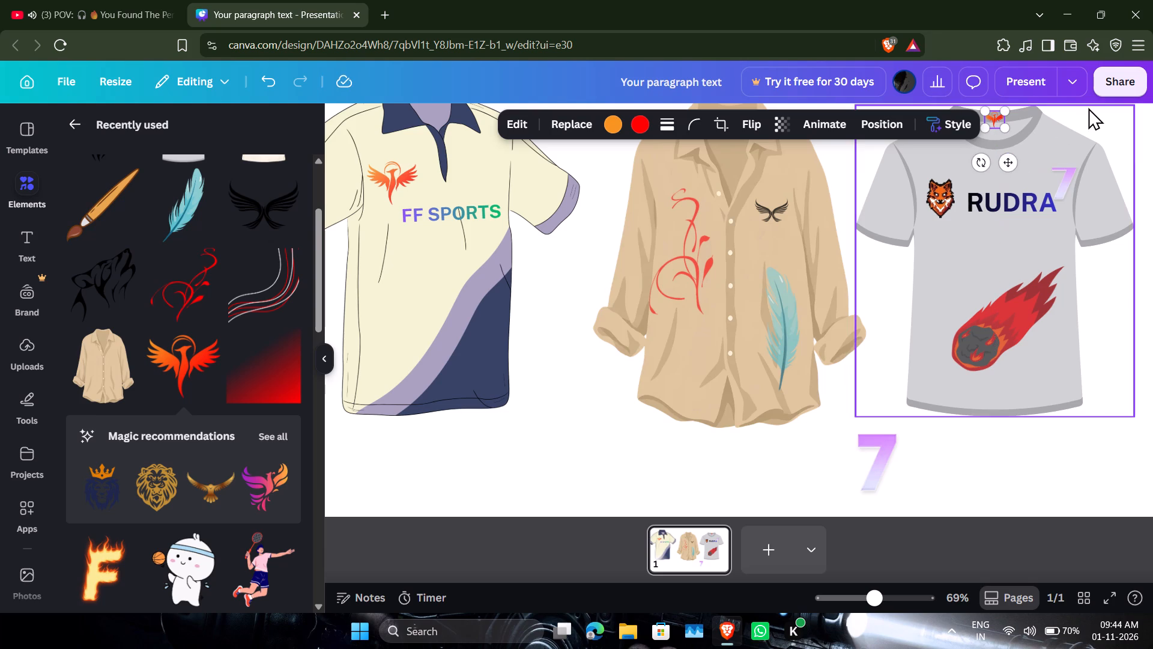
Shrink the small phoenix neck logo on the grey T-shirt a little further so it fits the back neckband.
click(1100, 114)
click(990, 123)
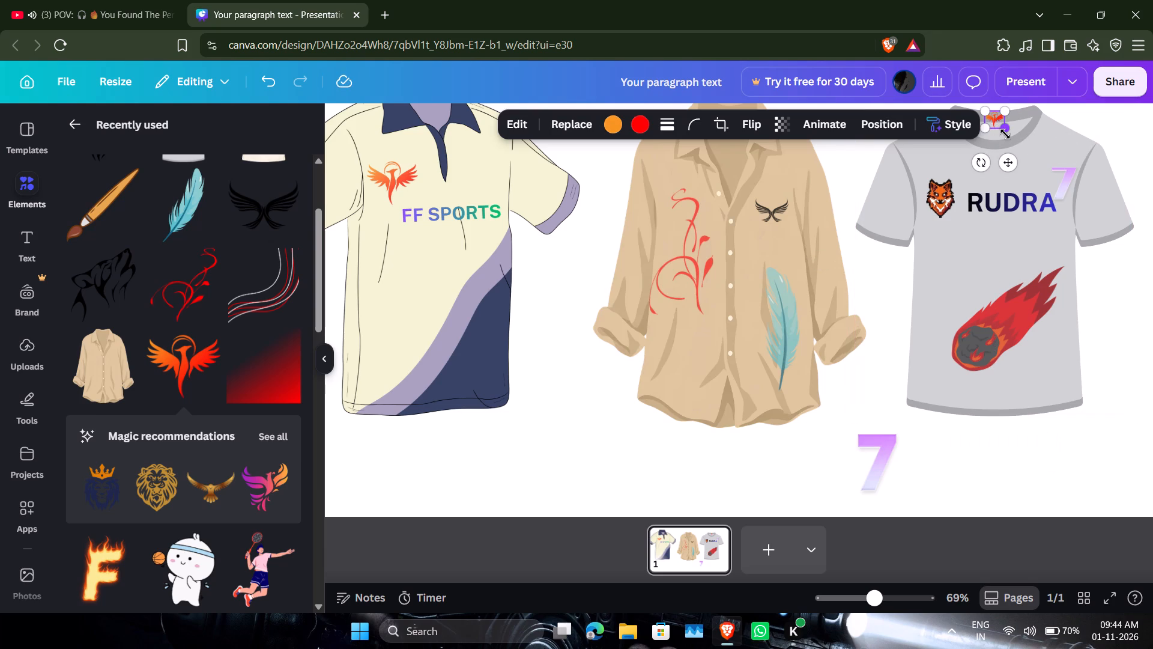
drag(1005, 134, 1000, 129)
click(1003, 149)
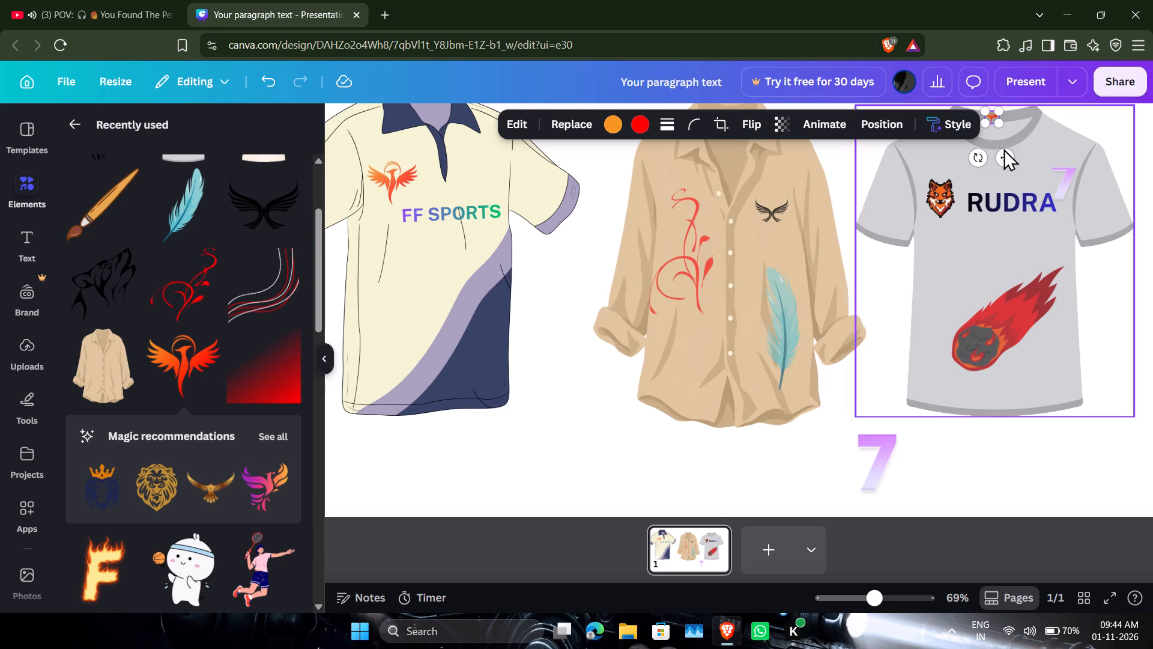
click(1078, 115)
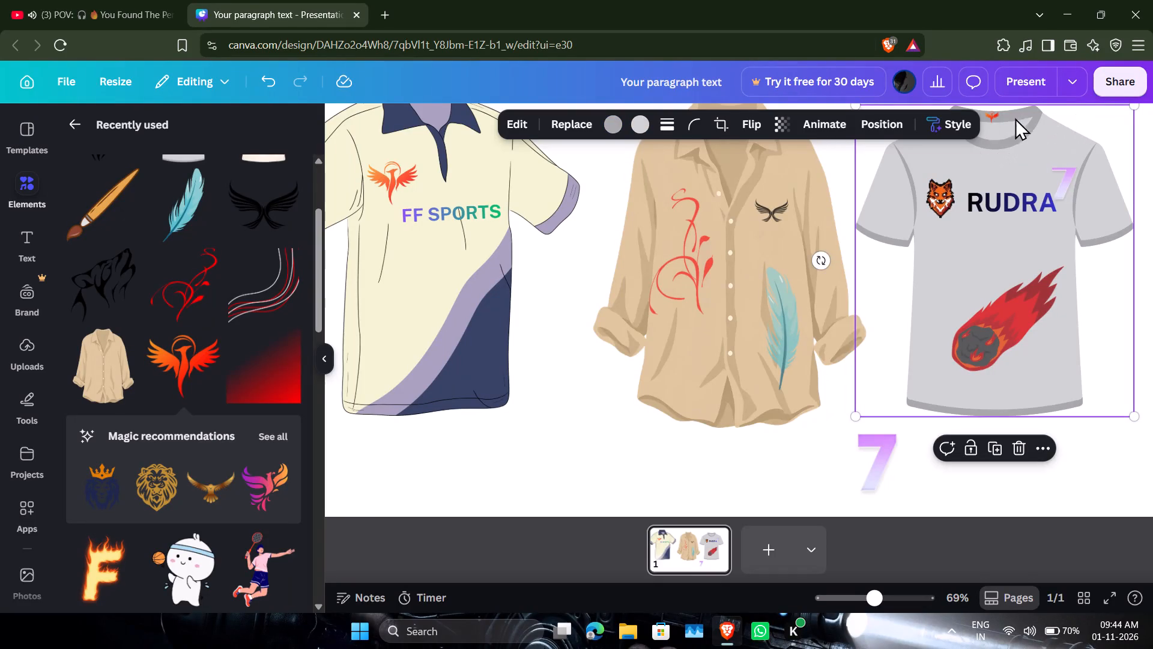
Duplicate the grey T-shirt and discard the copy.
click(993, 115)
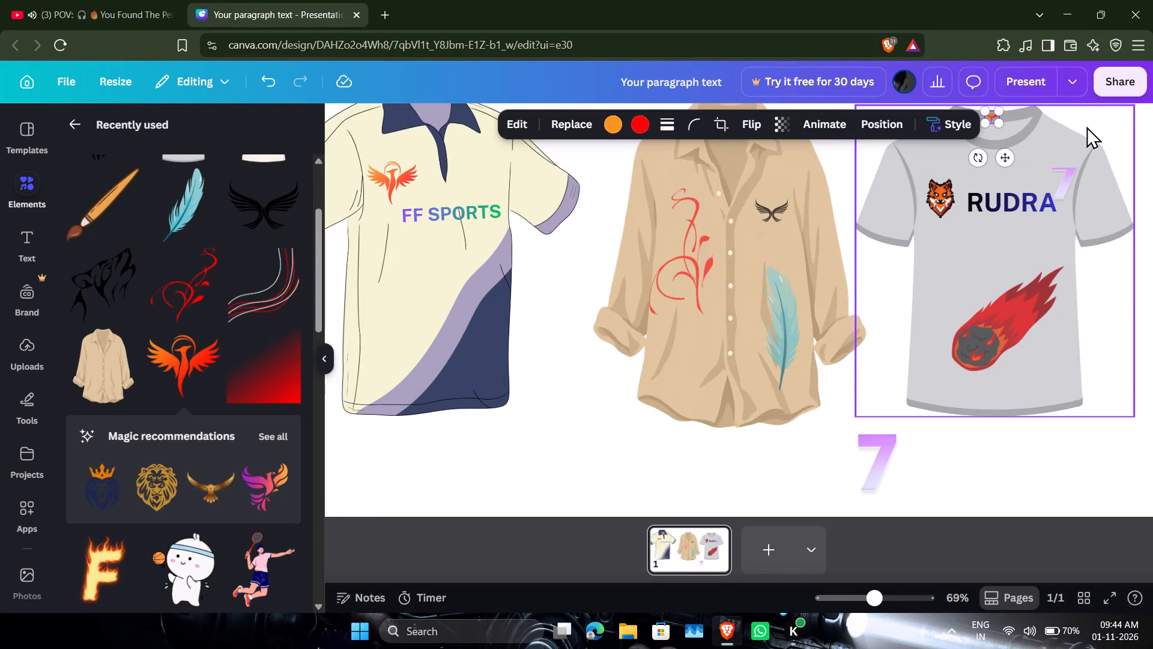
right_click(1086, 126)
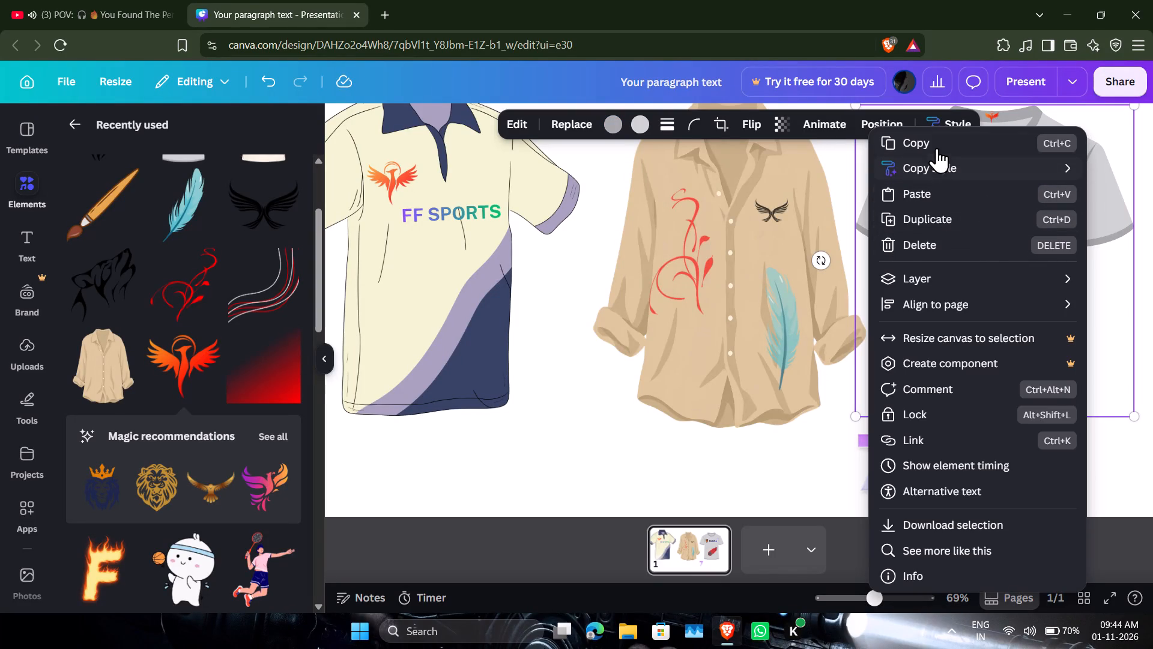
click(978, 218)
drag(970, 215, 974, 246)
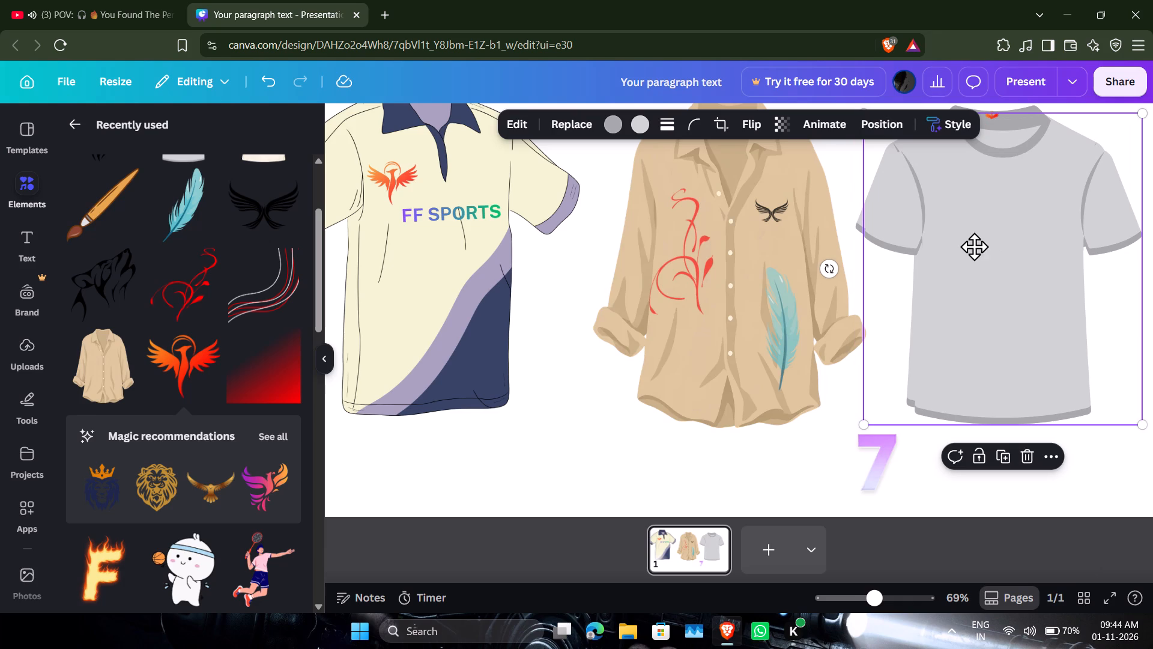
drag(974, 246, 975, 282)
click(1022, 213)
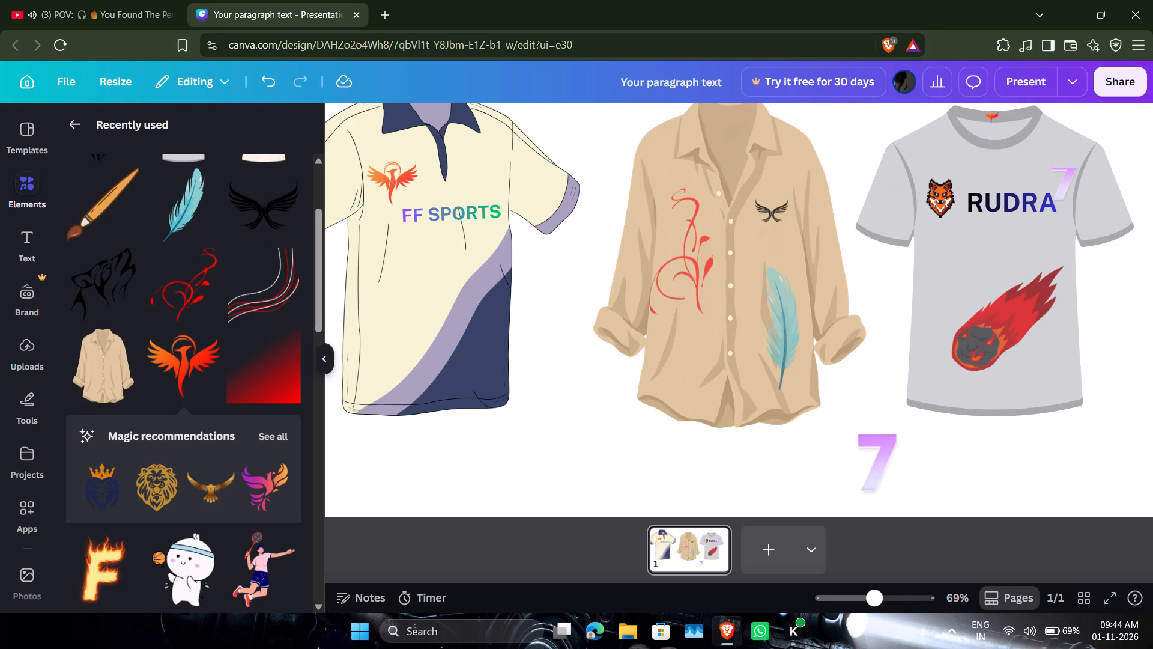
Duplicate the grey T-shirt's small phoenix neck logo and place the copy at the beige shirt's inner collar.
click(853, 609)
drag(853, 609, 873, 611)
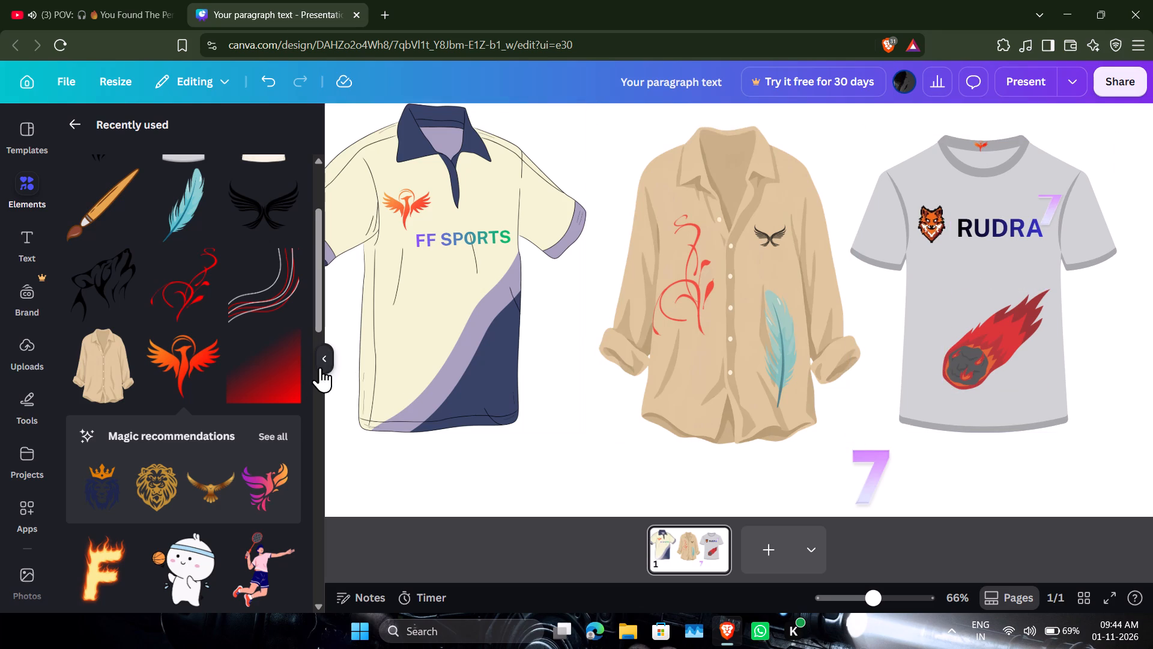
click(322, 361)
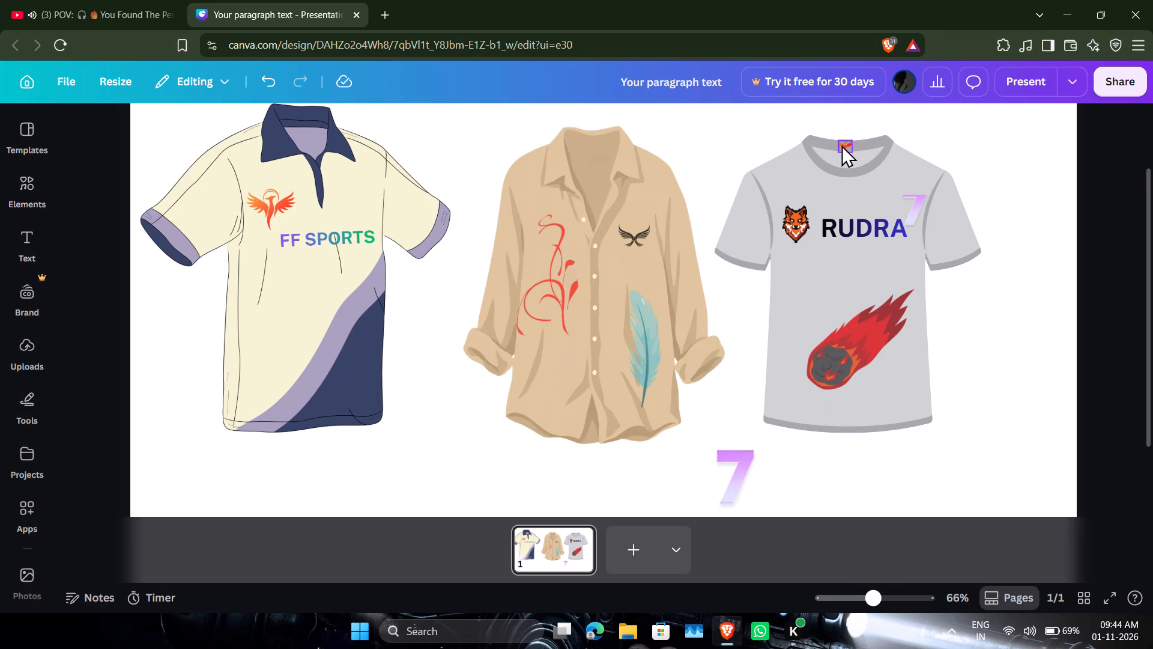
click(840, 145)
click(849, 190)
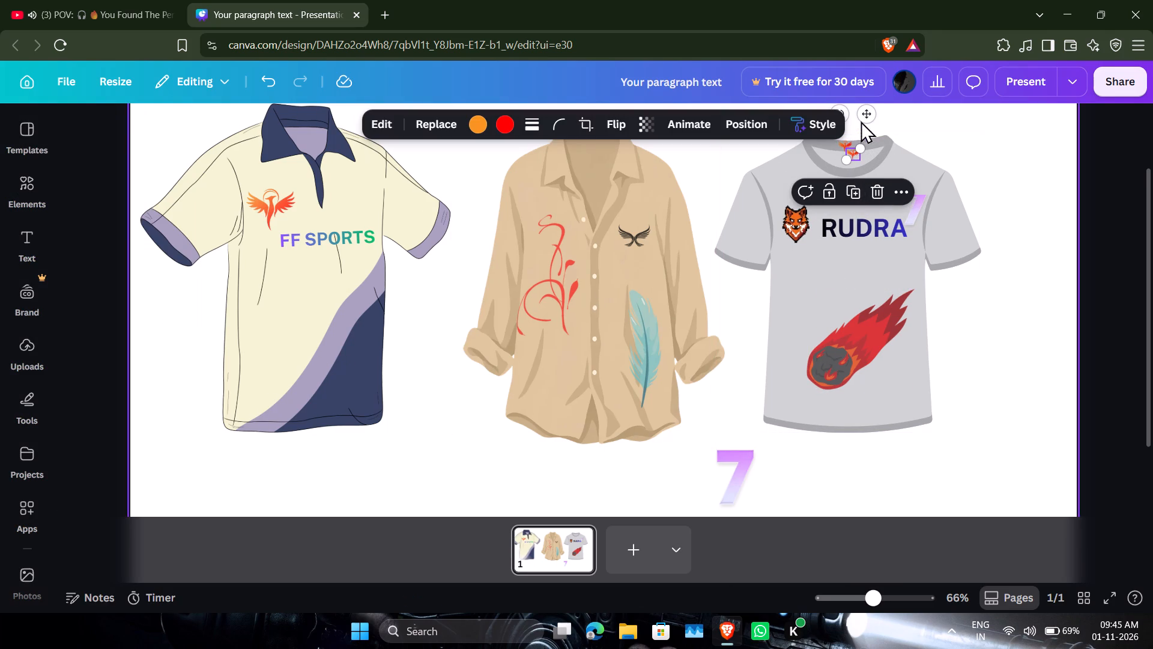
drag(864, 109, 625, 98)
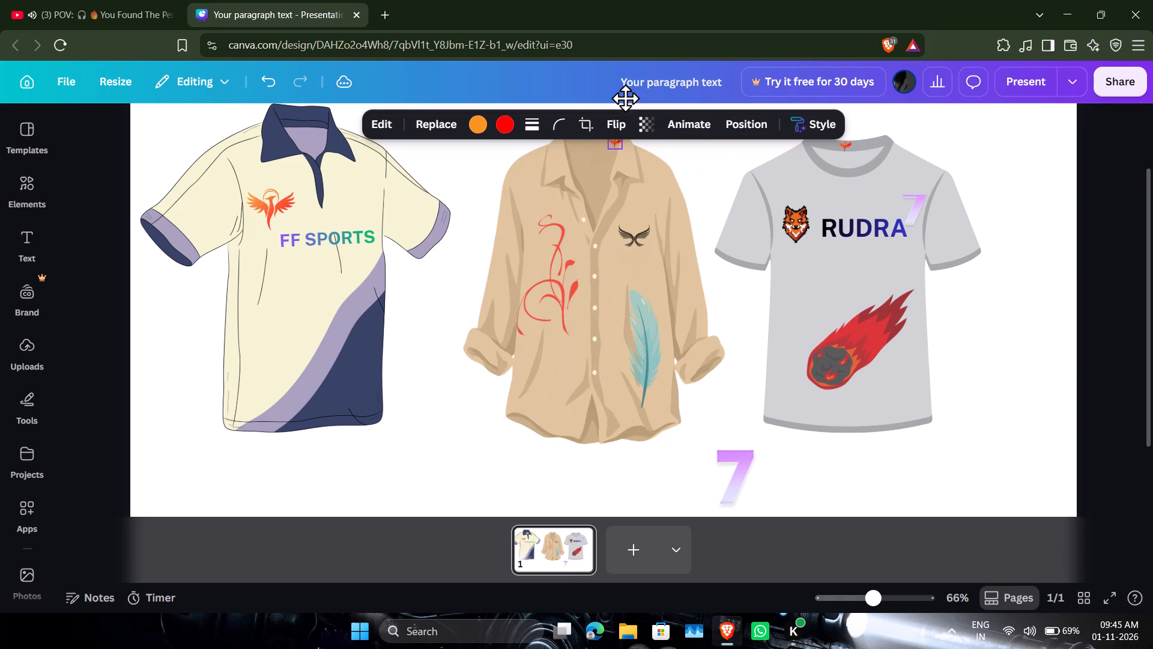
drag(625, 98, 610, 103)
double_click(706, 156)
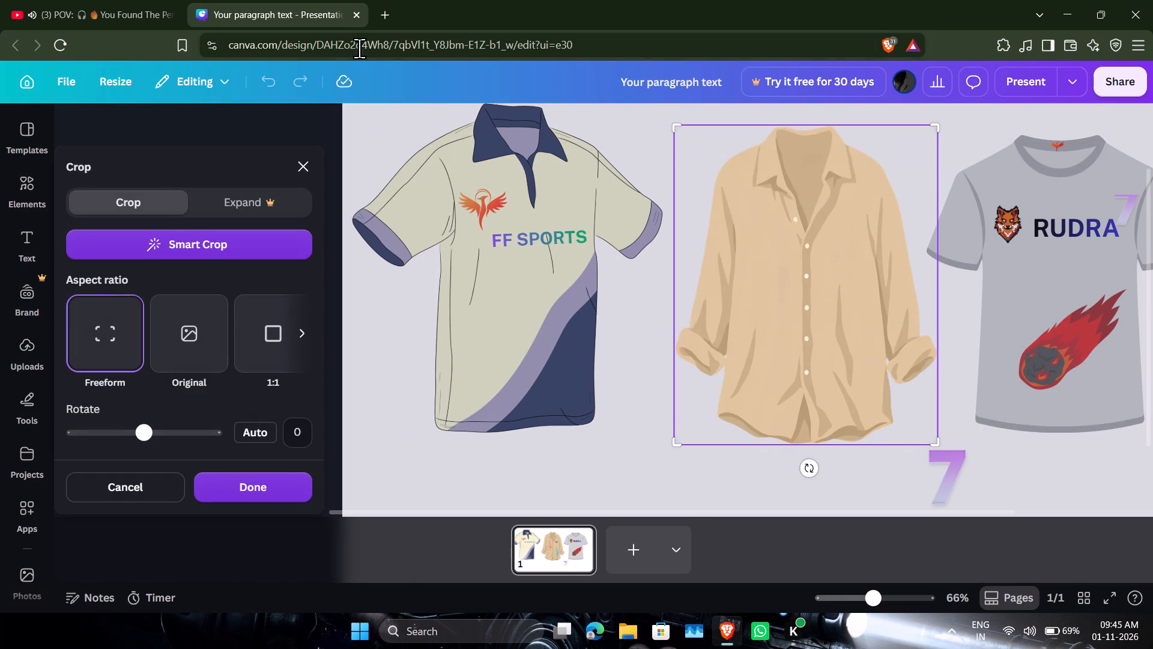
click(306, 162)
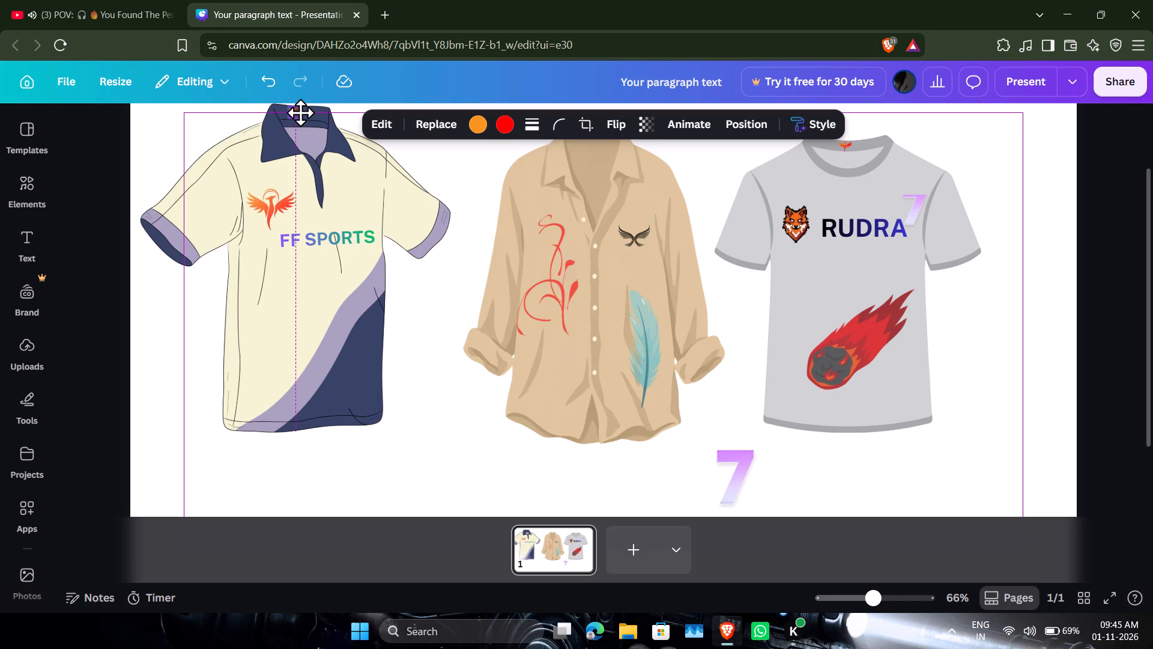
drag(300, 112, 304, 138)
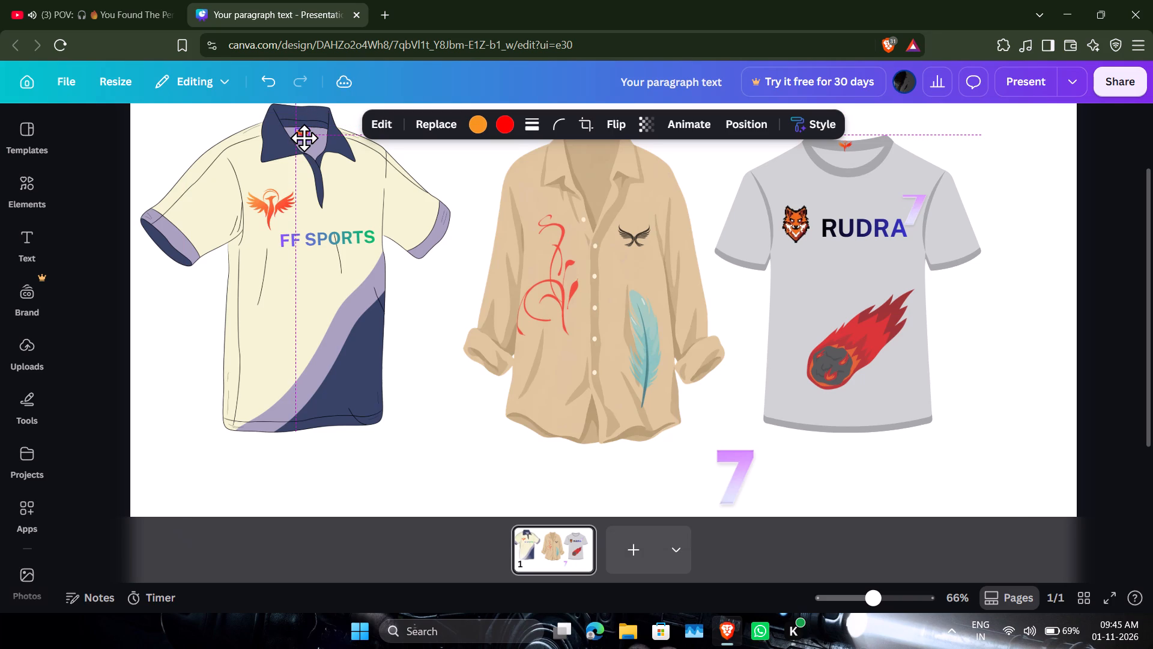
drag(304, 138, 305, 136)
click(437, 431)
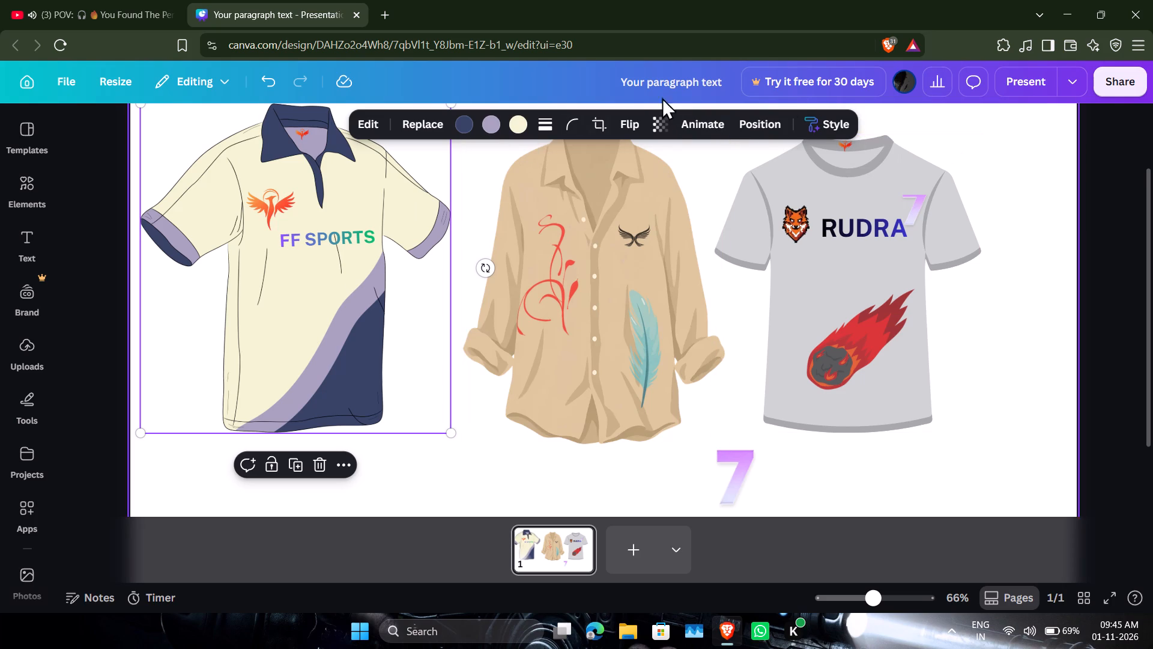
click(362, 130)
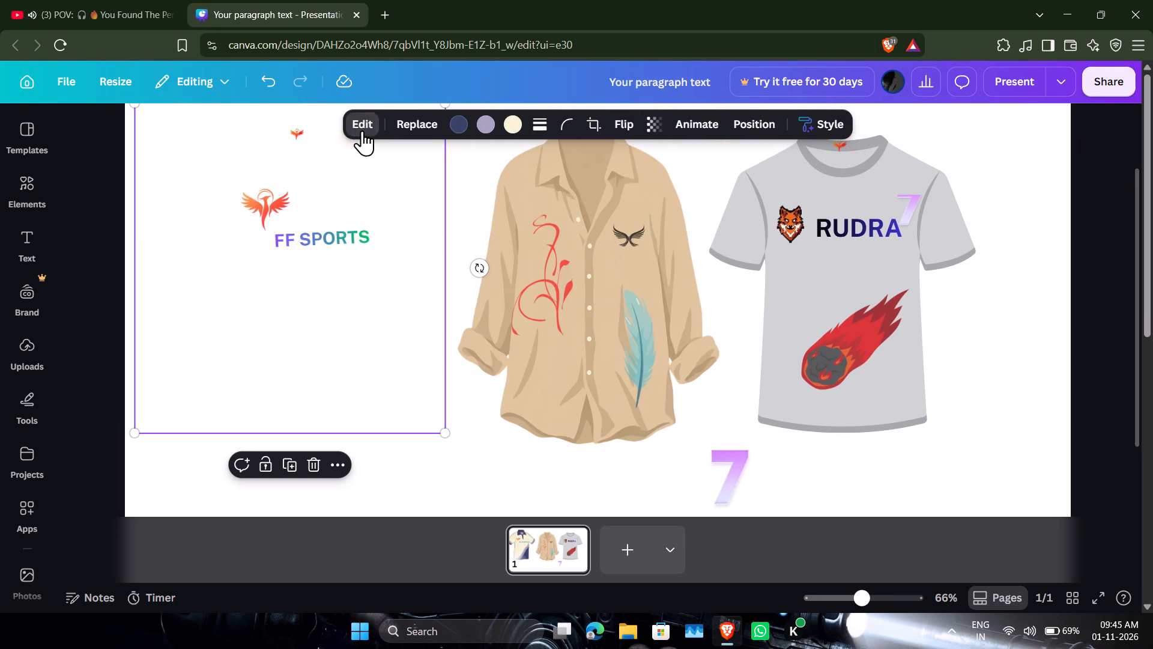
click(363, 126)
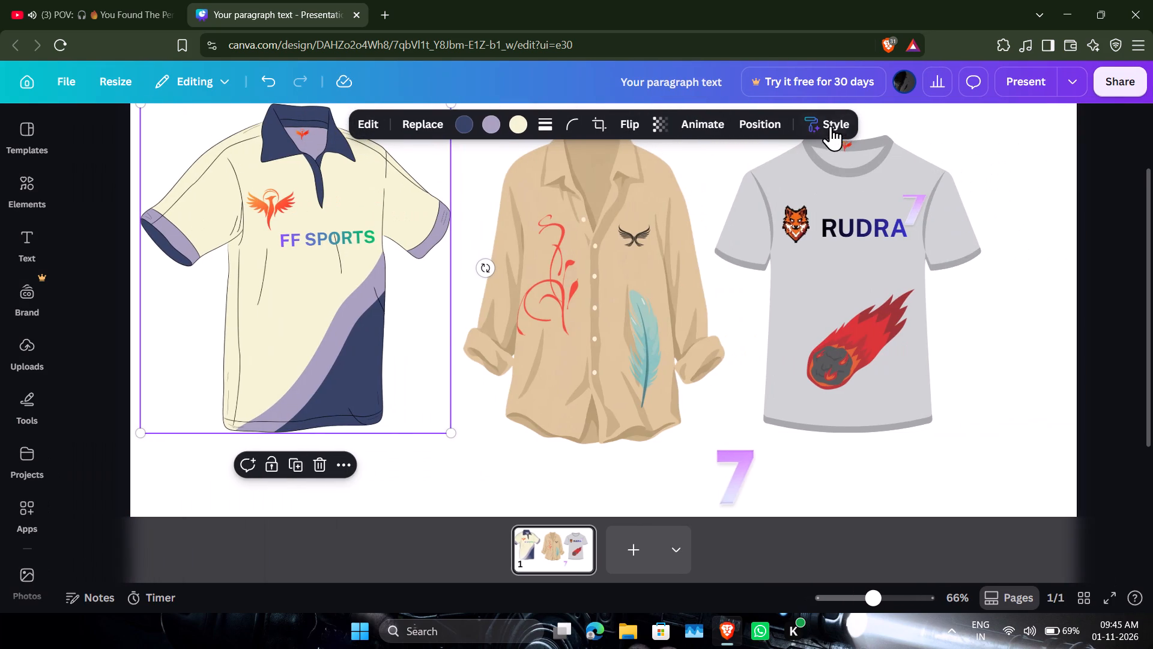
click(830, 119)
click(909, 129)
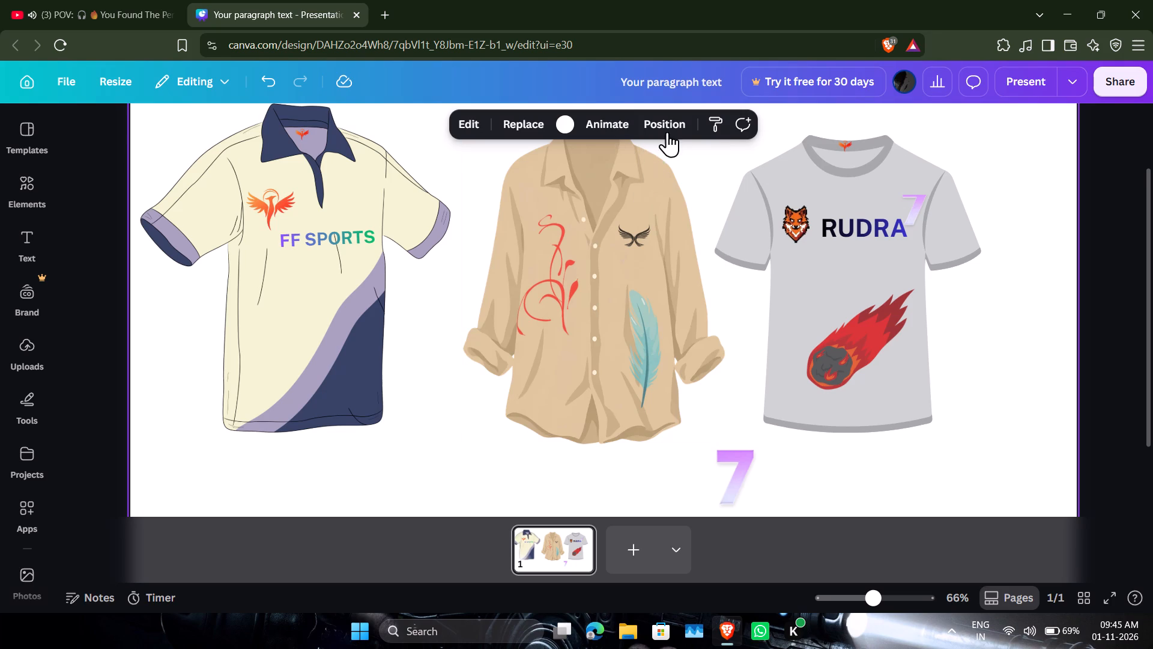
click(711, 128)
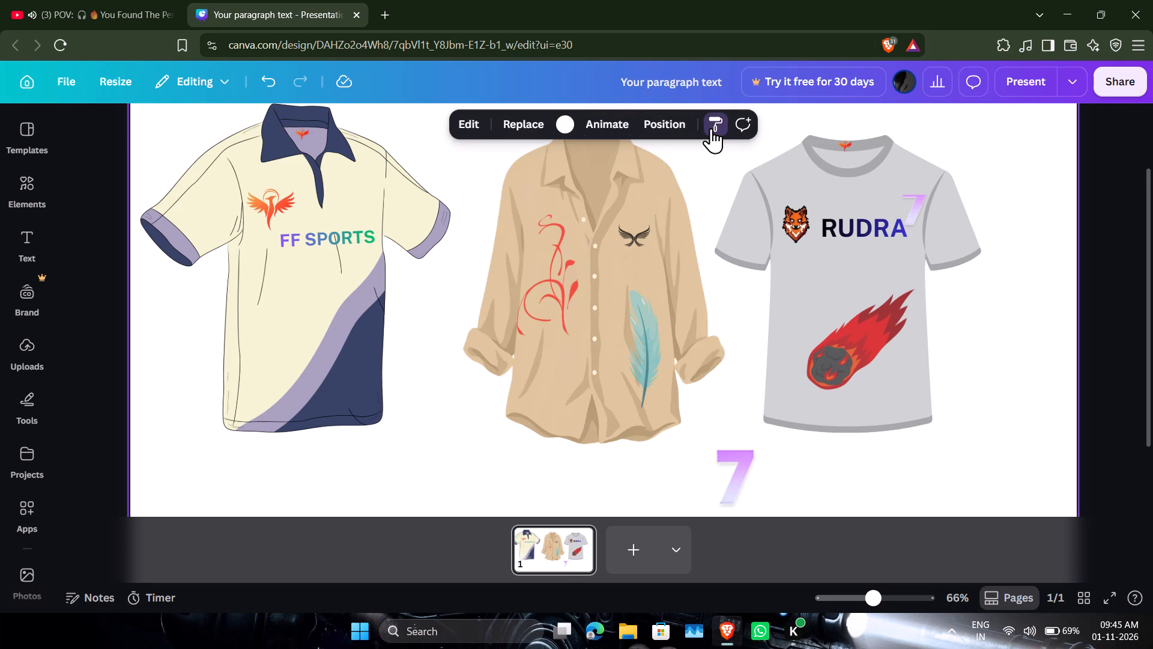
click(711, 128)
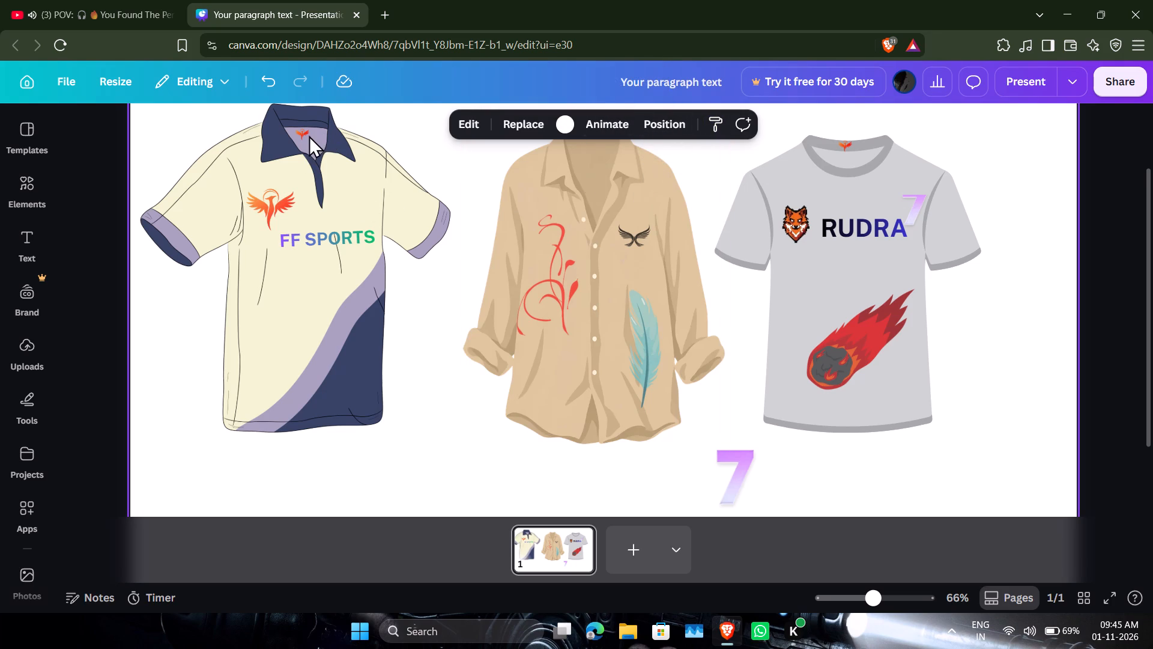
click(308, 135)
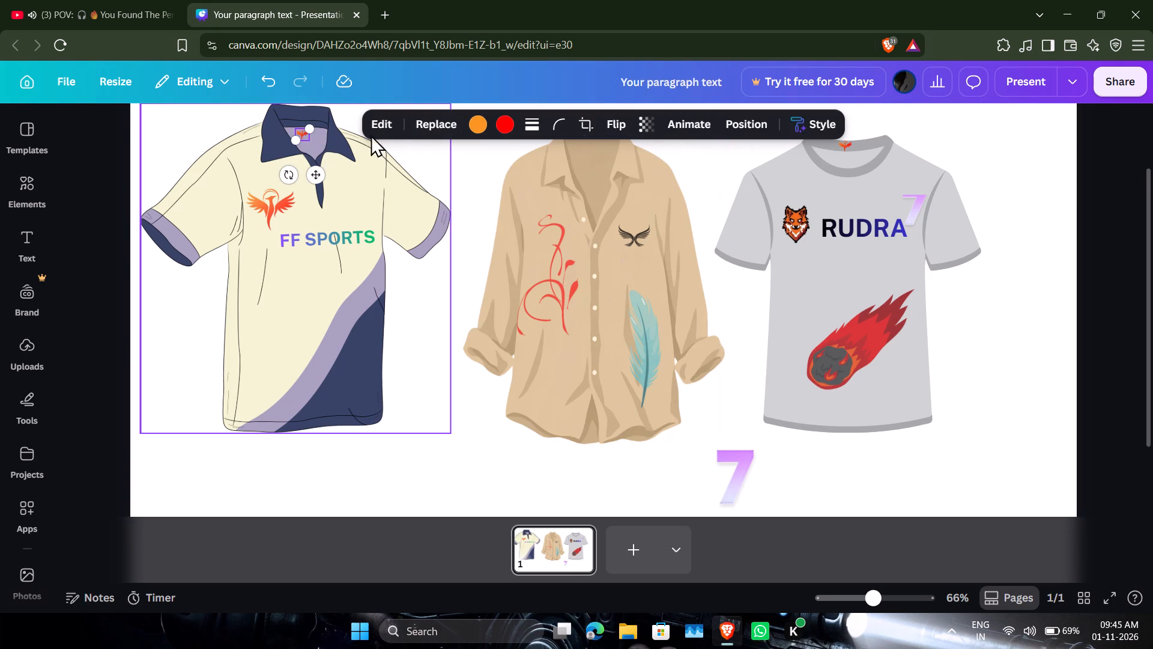
Duplicate the grey T-shirt's phoenix neck logo again and place the copy centred at the beige shirt's inner collar.
click(841, 150)
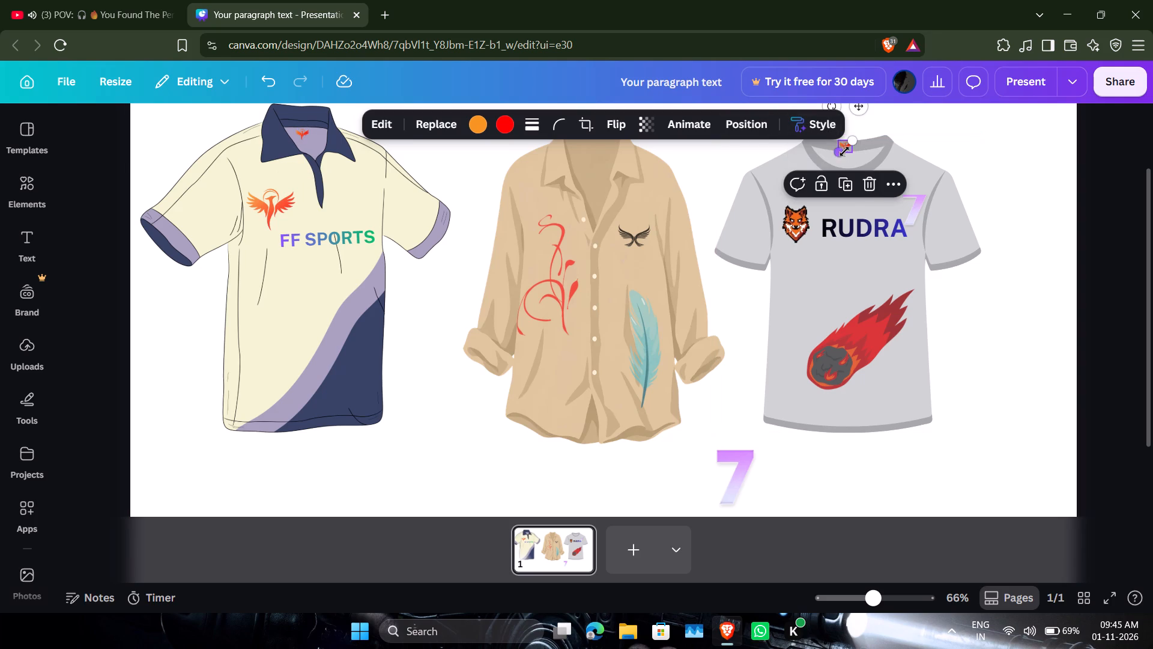
click(856, 184)
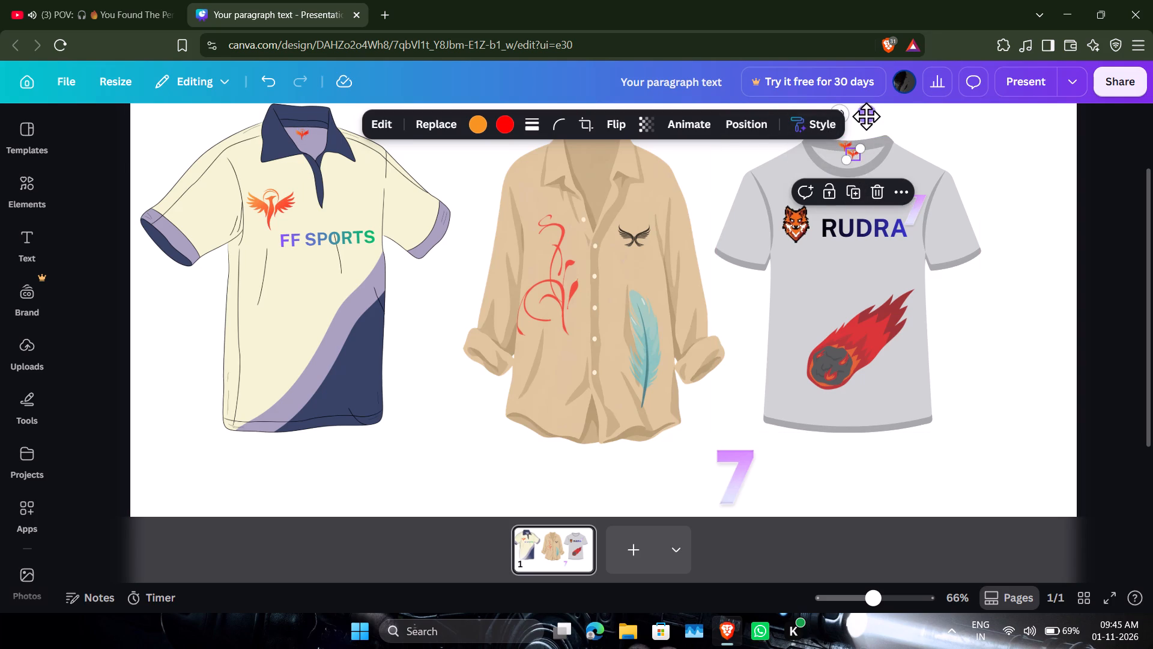
drag(866, 116, 602, 117)
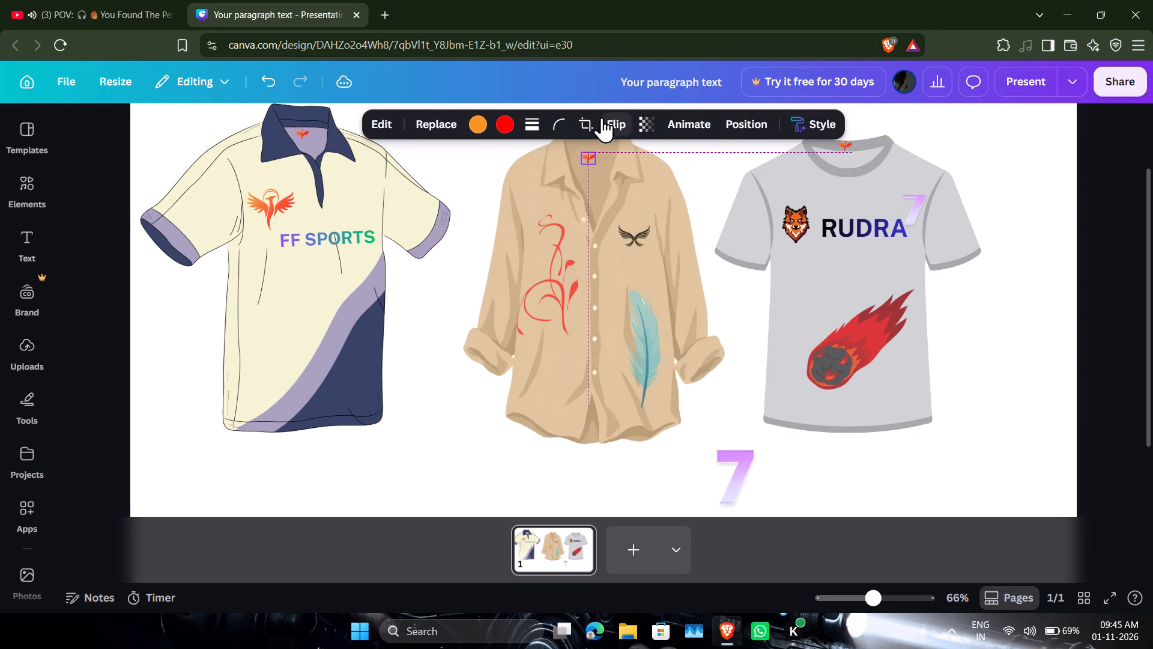
drag(602, 117, 602, 106)
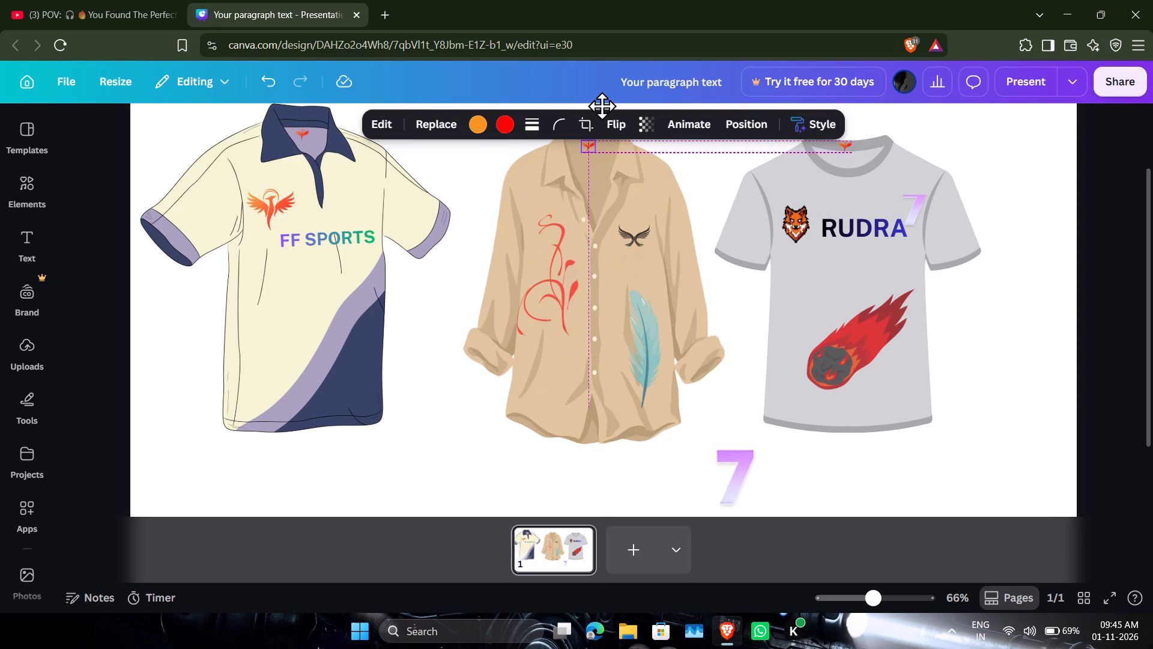
drag(602, 106, 602, 105)
click(1013, 138)
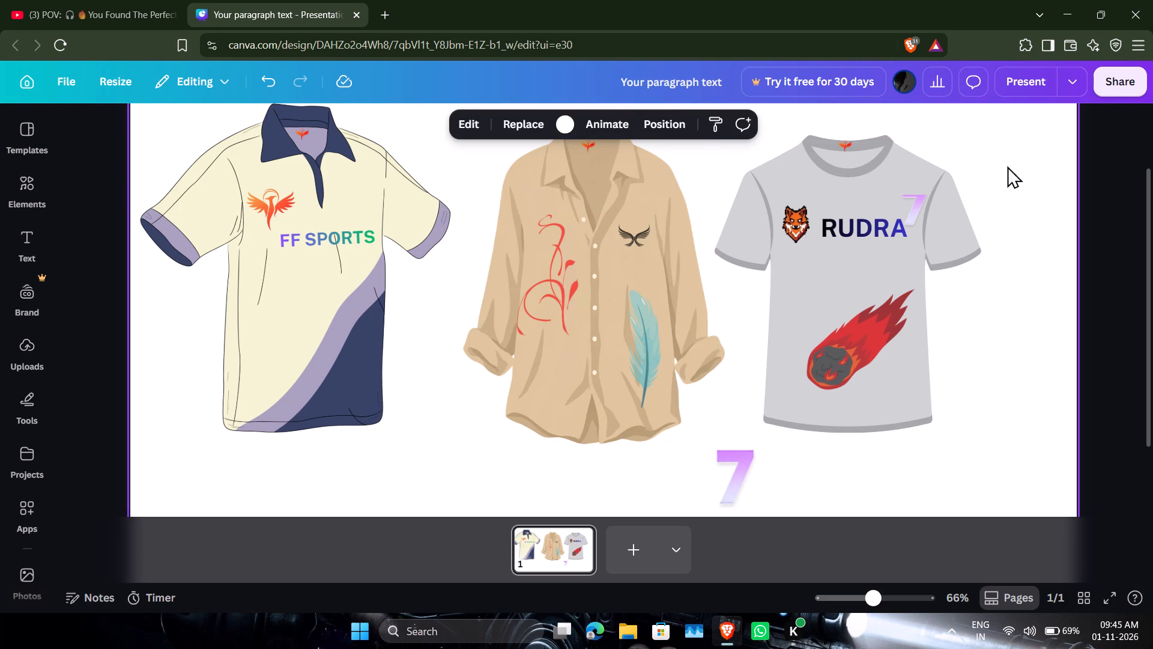